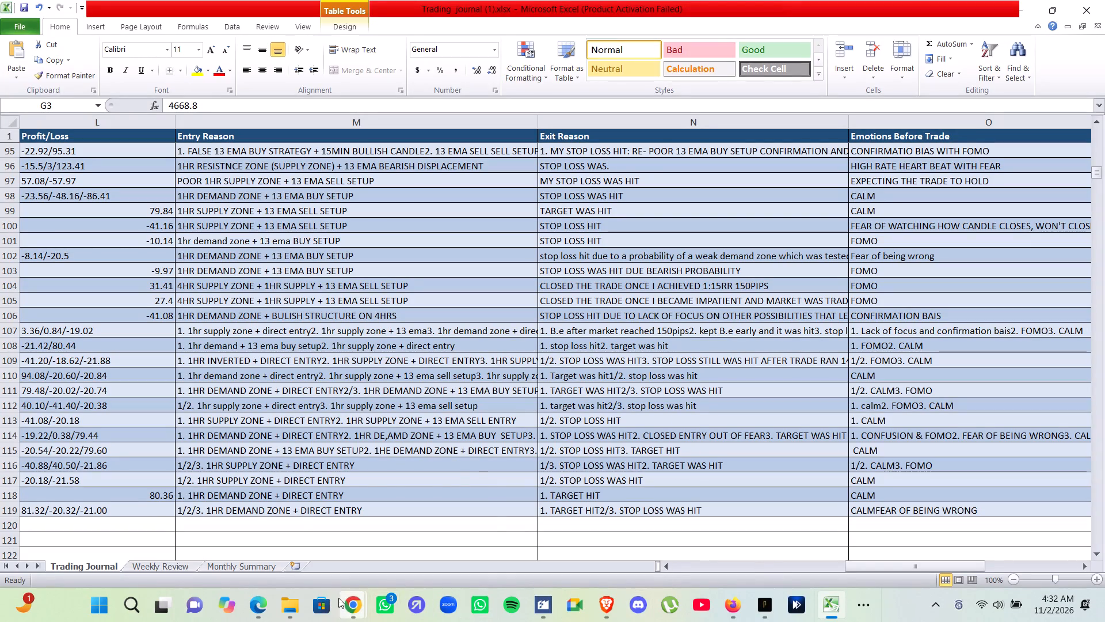
# Switch to the BEGINNERS GUIDE presentation in Google Chrome.
pyautogui.click(367, 552)
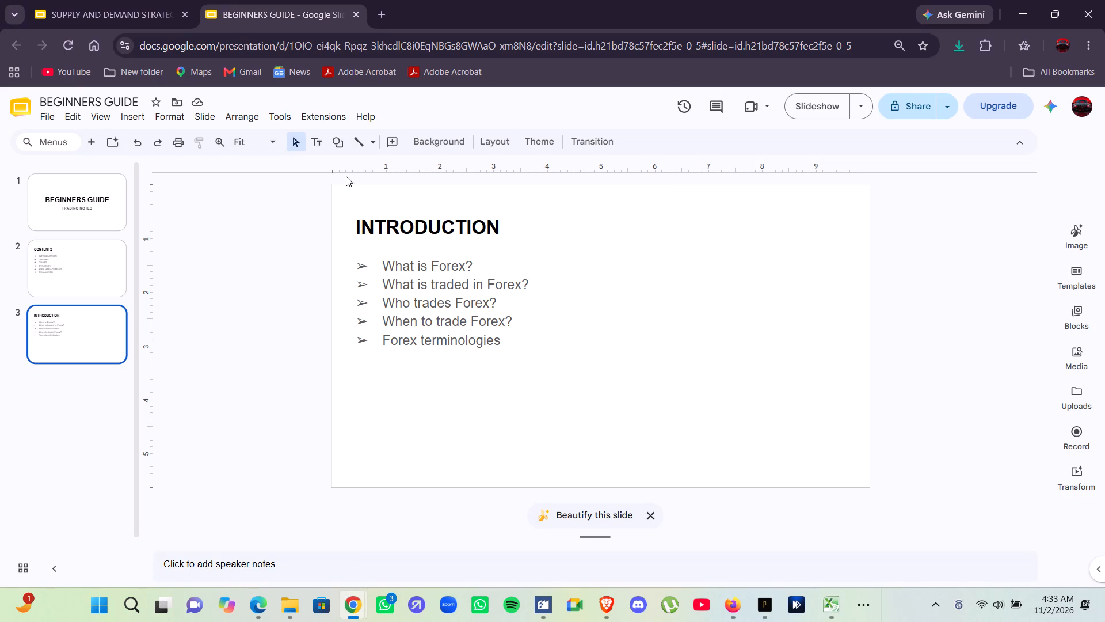
pyautogui.click(268, 602)
pyautogui.click(265, 603)
# Add a new blank slide after the INTRODUCTION slide.
pyautogui.rightClick(100, 340)
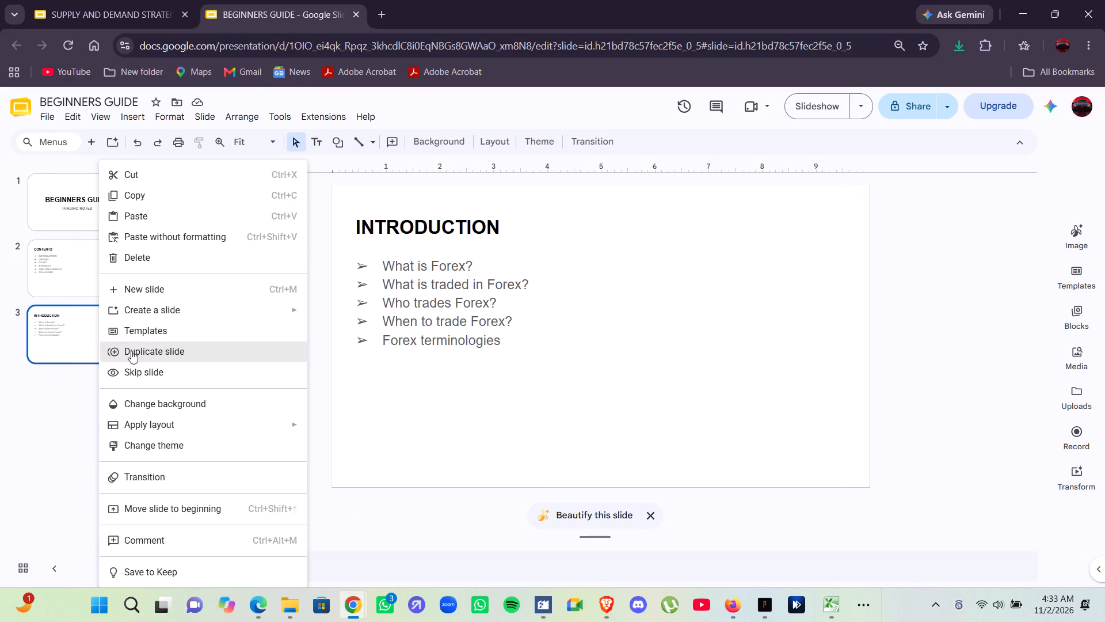
pyautogui.click(234, 287)
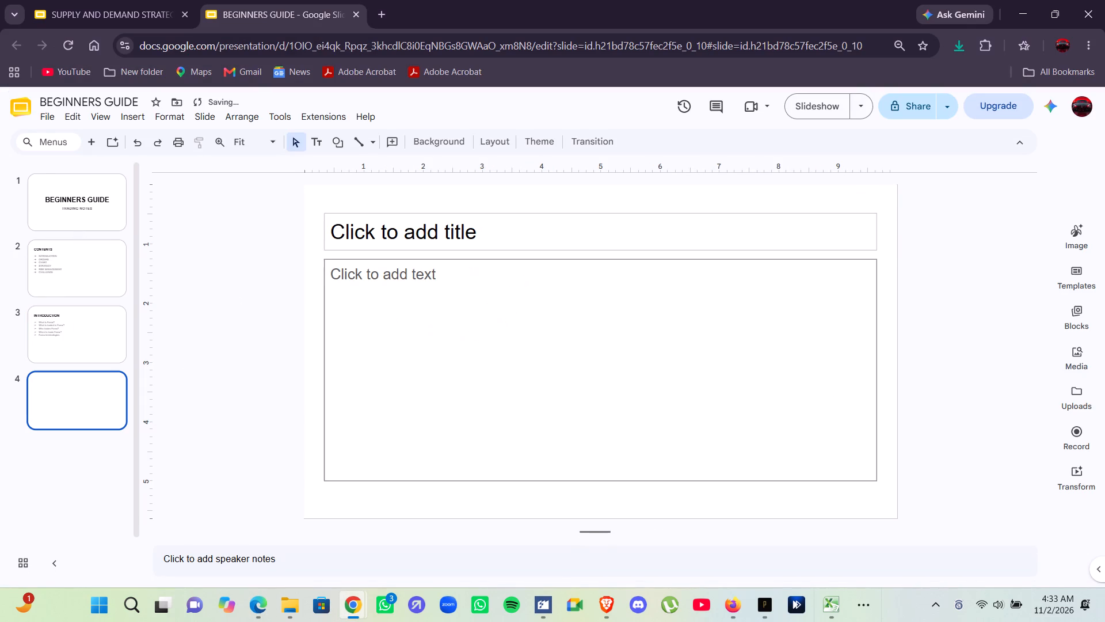
# Enter "What is Forex?" as the title of the new slide 4.
pyautogui.click(490, 237)
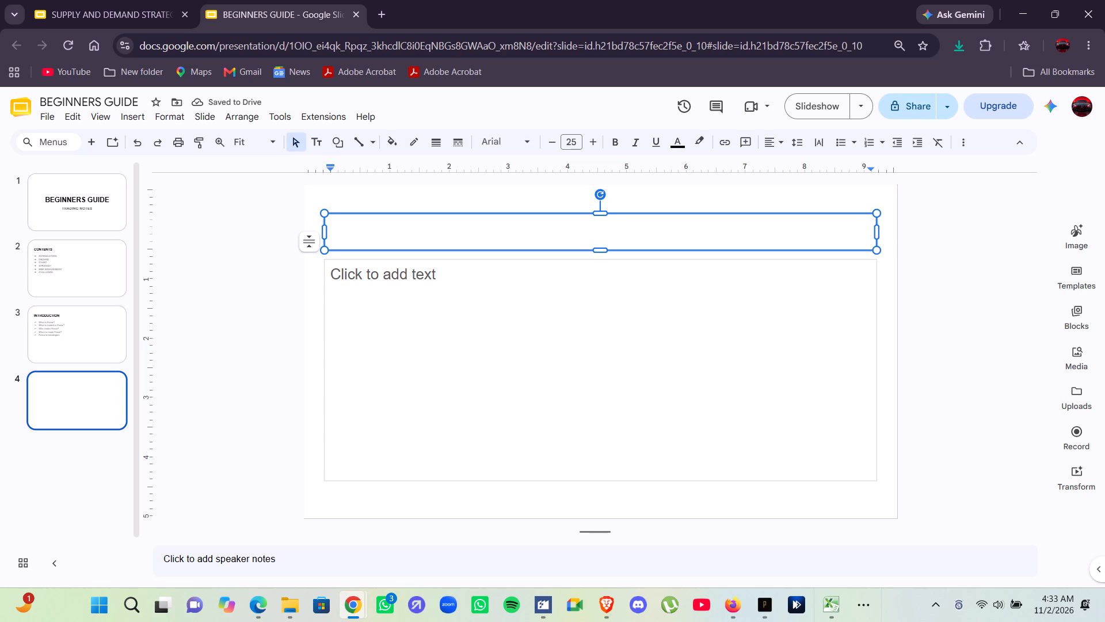
pyautogui.write('WH')
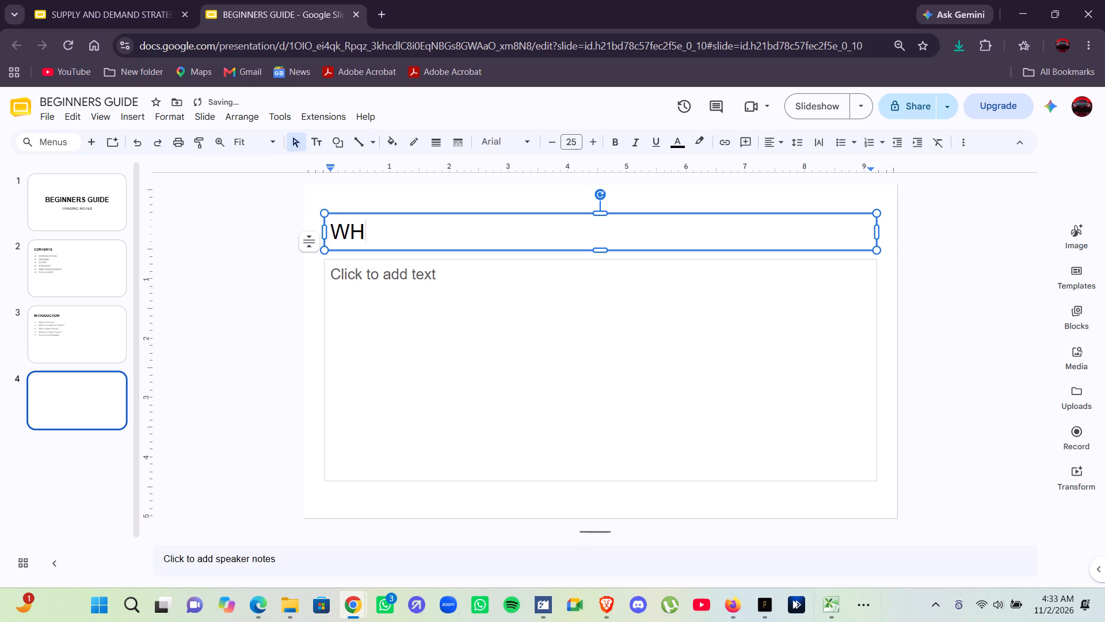
pyautogui.press('BackSpace')
pyautogui.write('hat')
pyautogui.press('space')
pyautogui.write('is')
pyautogui.press('space')
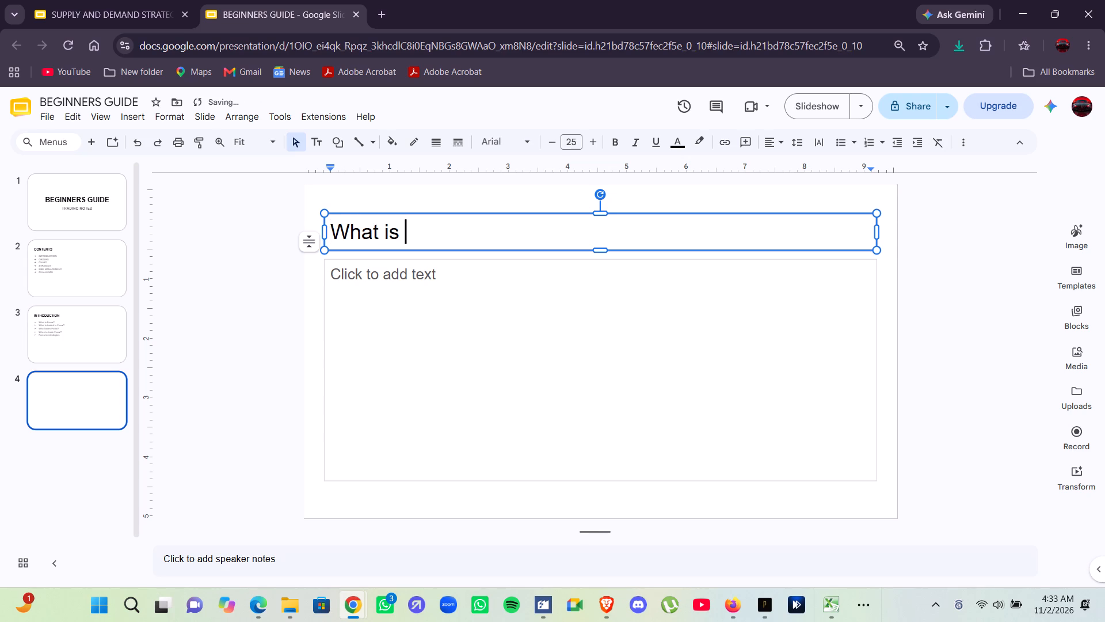
pyautogui.press('f')
pyautogui.write('orex?')
# Apply the round-dot bulleted list style to slide 4's body and enter "Foreign exchange(forex)" as the first bullet.
pyautogui.click(443, 285)
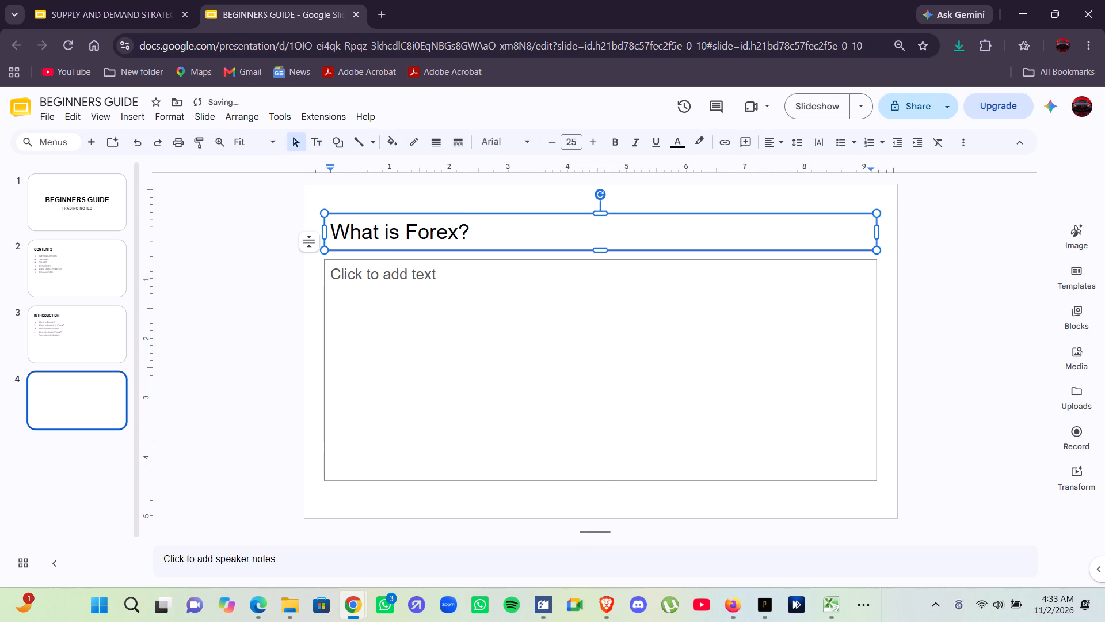
pyautogui.click(182, 120)
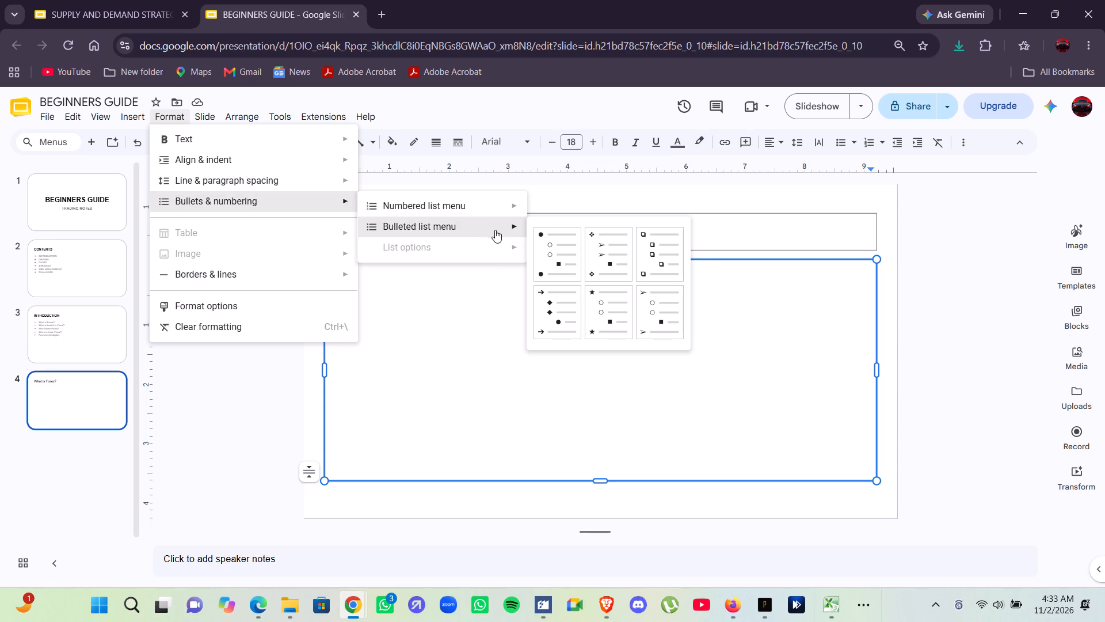
pyautogui.click(544, 256)
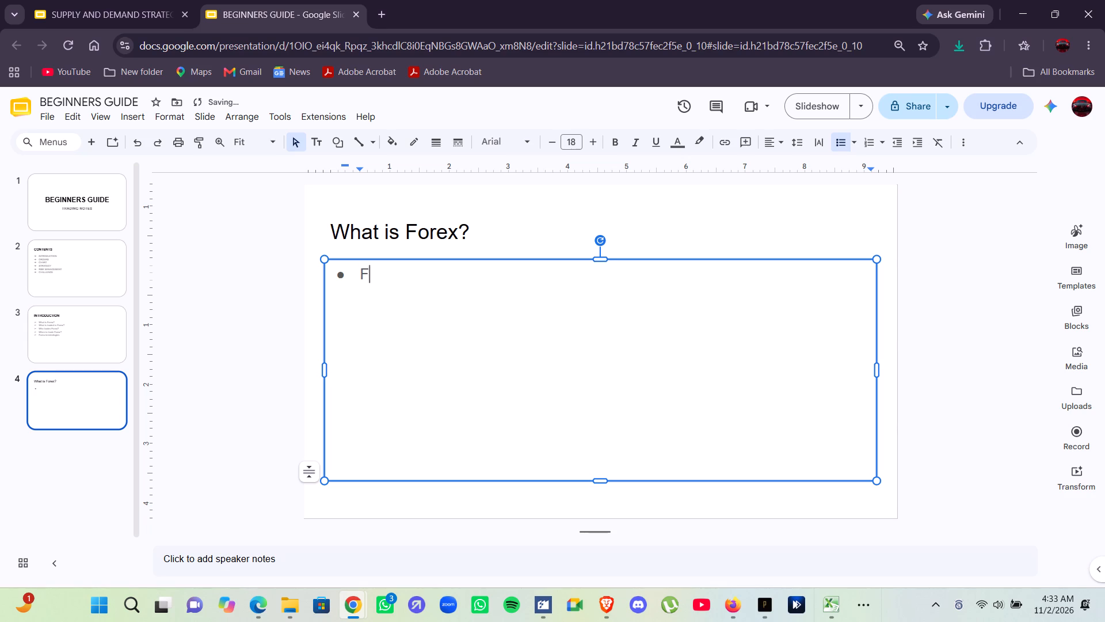
pyautogui.write('ore')
pyautogui.write('ign exchange')
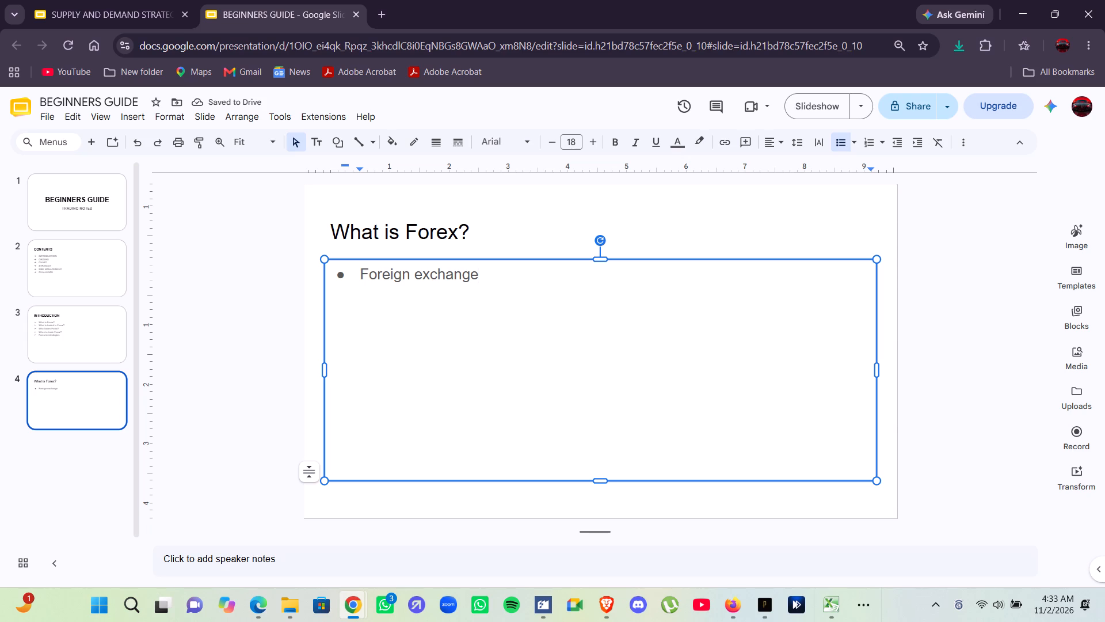
pyautogui.hotkey('shift', '(')
pyautogui.write('fore')
pyautogui.press('x')
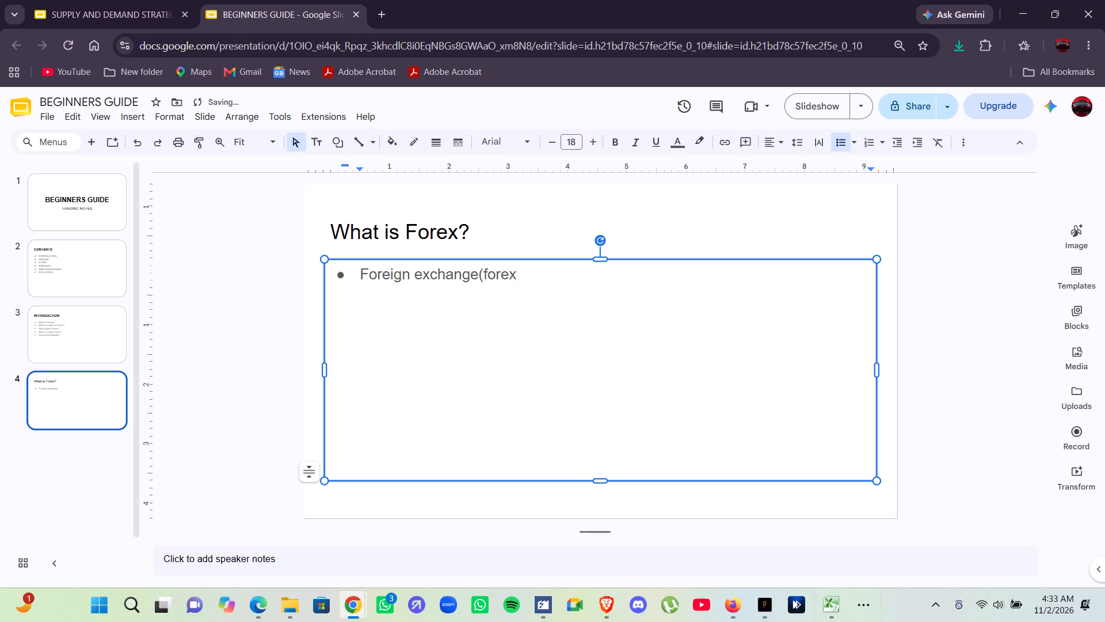
pyautogui.hotkey('shift', ')')
# Add a second bullet reading "Is buying of one currency and selling of other." to slide 4's body.
pyautogui.press('Return')
pyautogui.write('is')
pyautogui.press('space')
pyautogui.write('buying')
pyautogui.press('space')
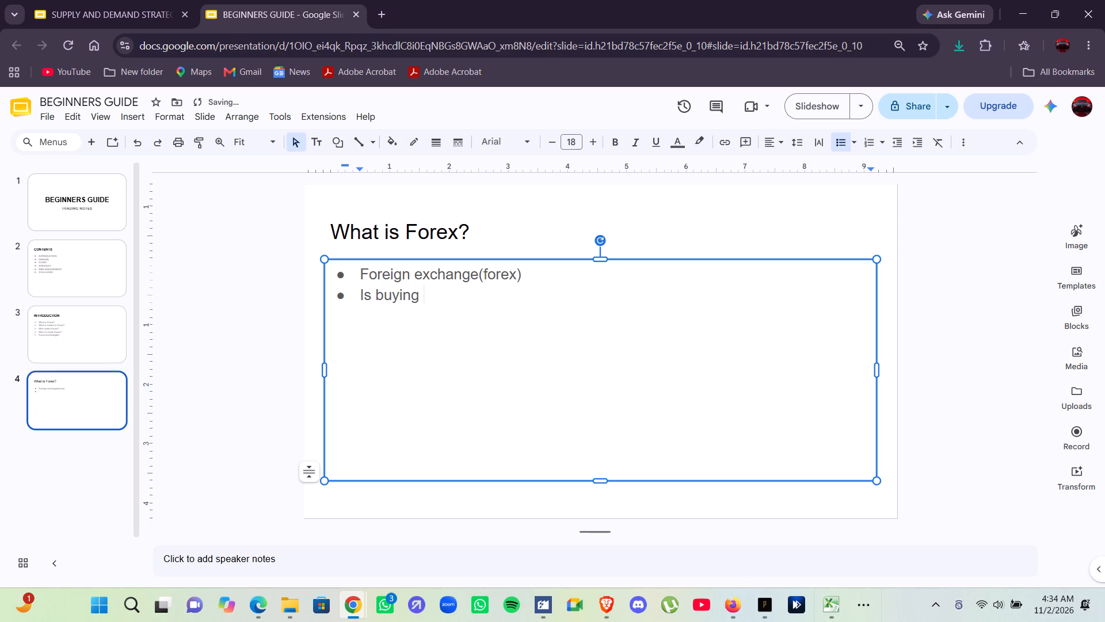
pyautogui.write('of one')
pyautogui.press('space')
pyautogui.write('cu')
pyautogui.write('rrency')
pyautogui.press('space')
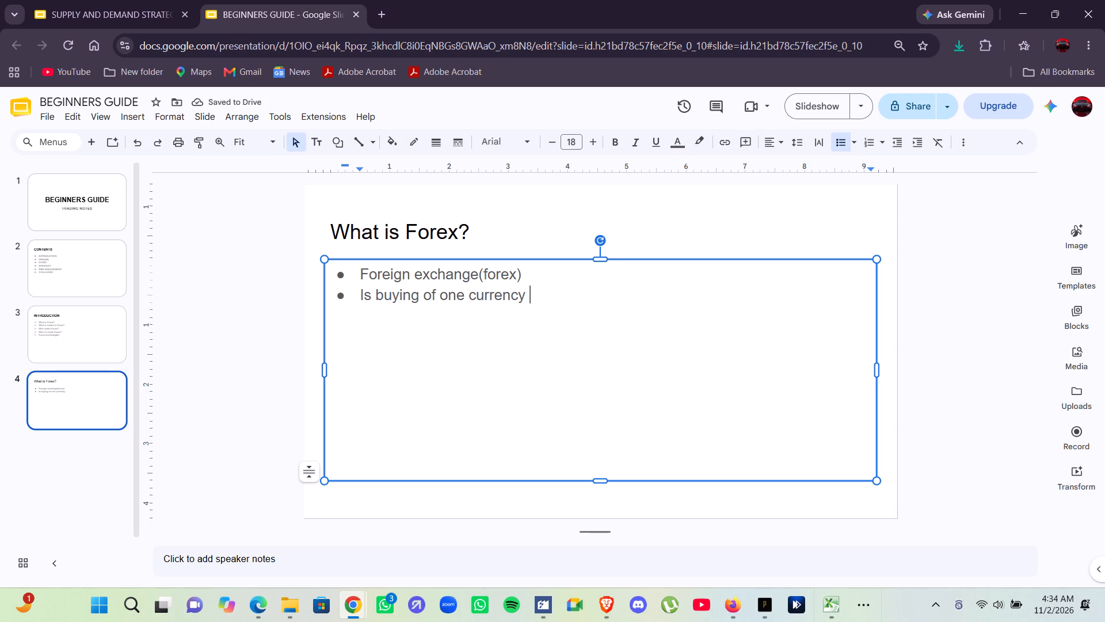
pyautogui.write('and selling')
pyautogui.press('space')
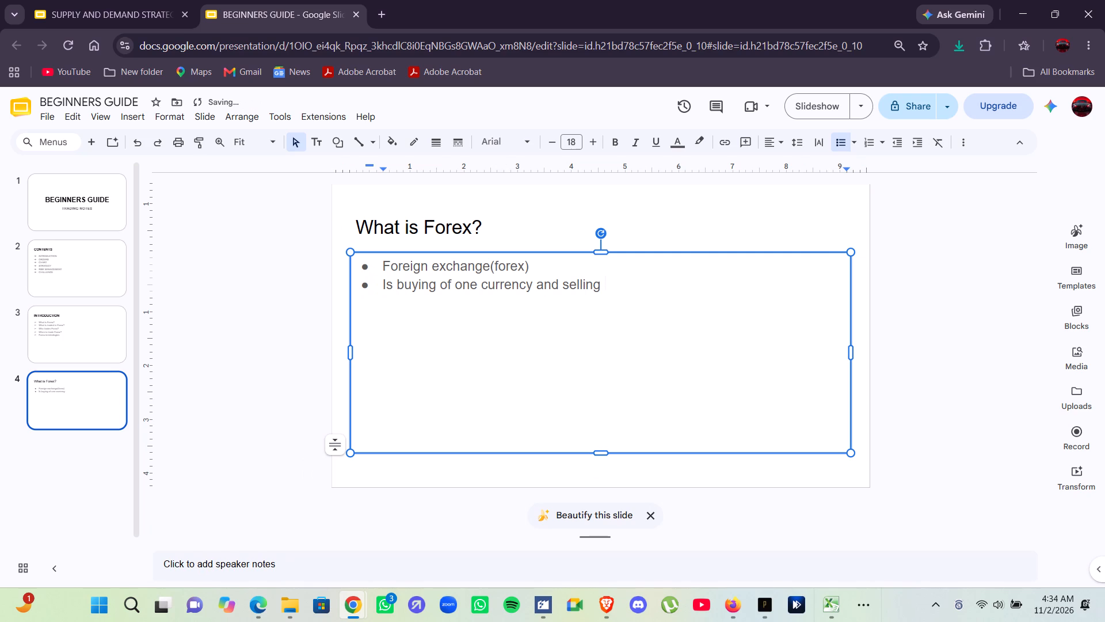
pyautogui.write('of')
pyautogui.press('space')
pyautogui.write('other')
pyautogui.press('.')
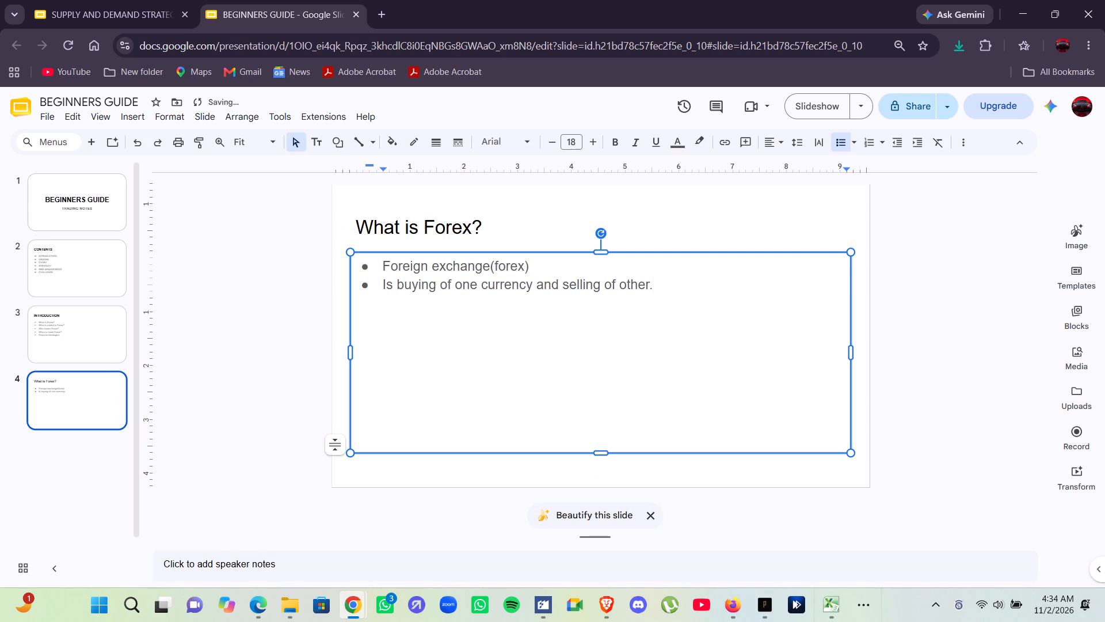
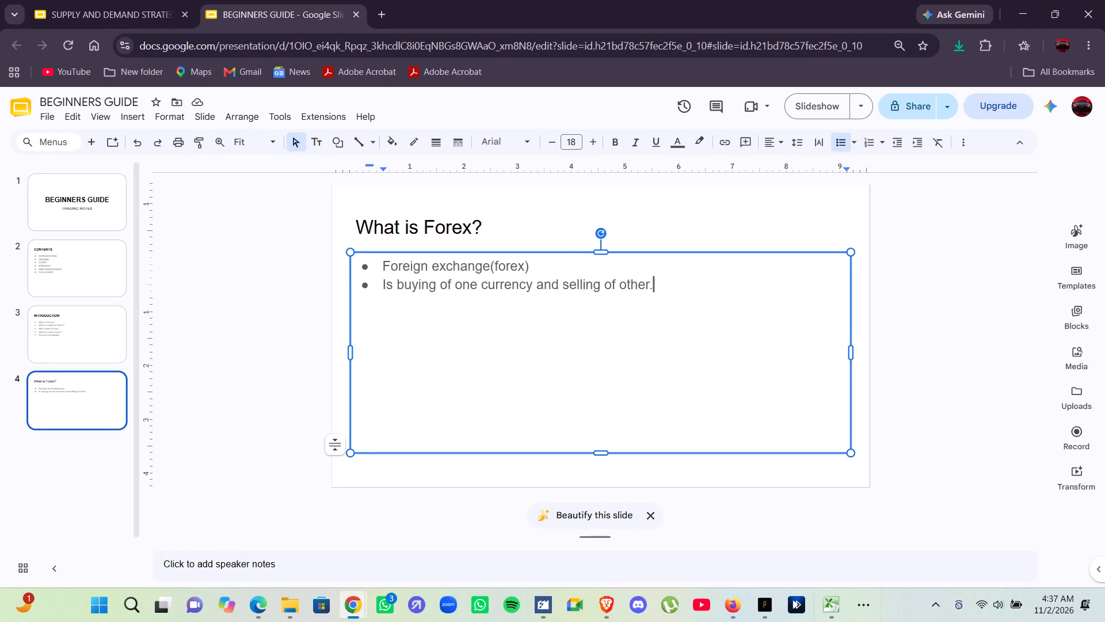
# Add a third bullet reading "We make money in forex by difference in exchange rates" to slide 4's body.
pyautogui.press('Return')
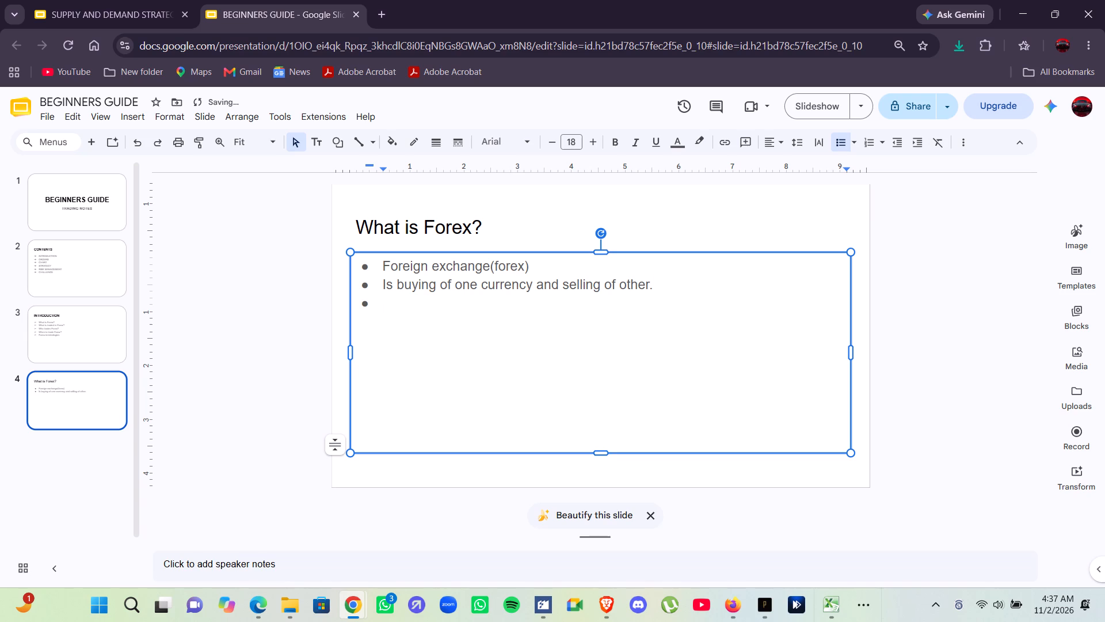
pyautogui.write('e make money')
pyautogui.press('space')
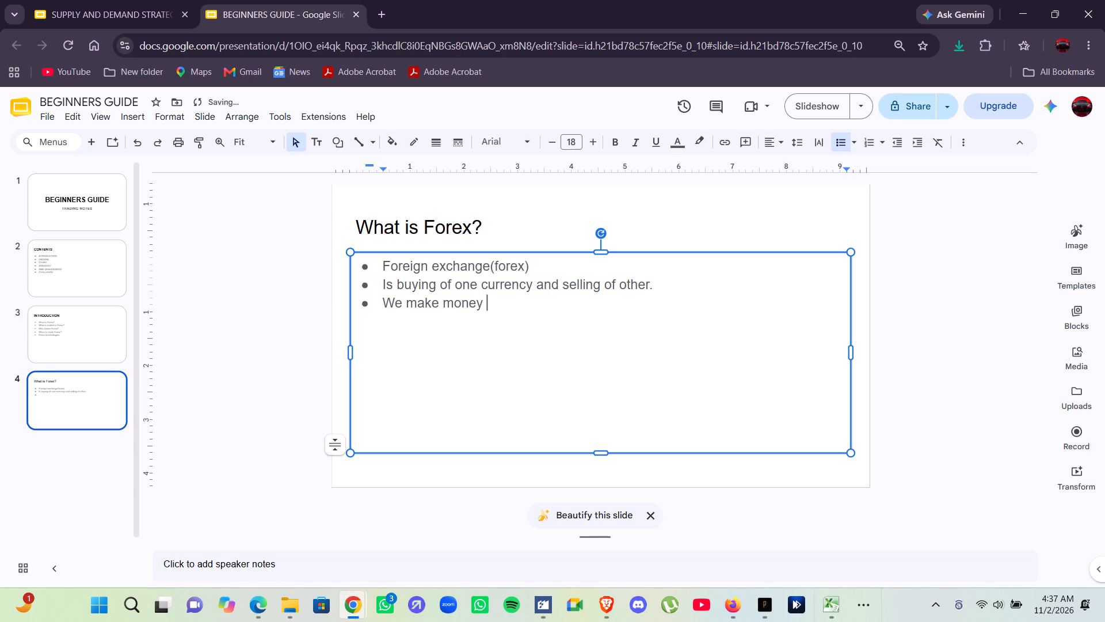
pyautogui.write('in forex by')
pyautogui.press('space')
pyautogui.write('difference in ex')
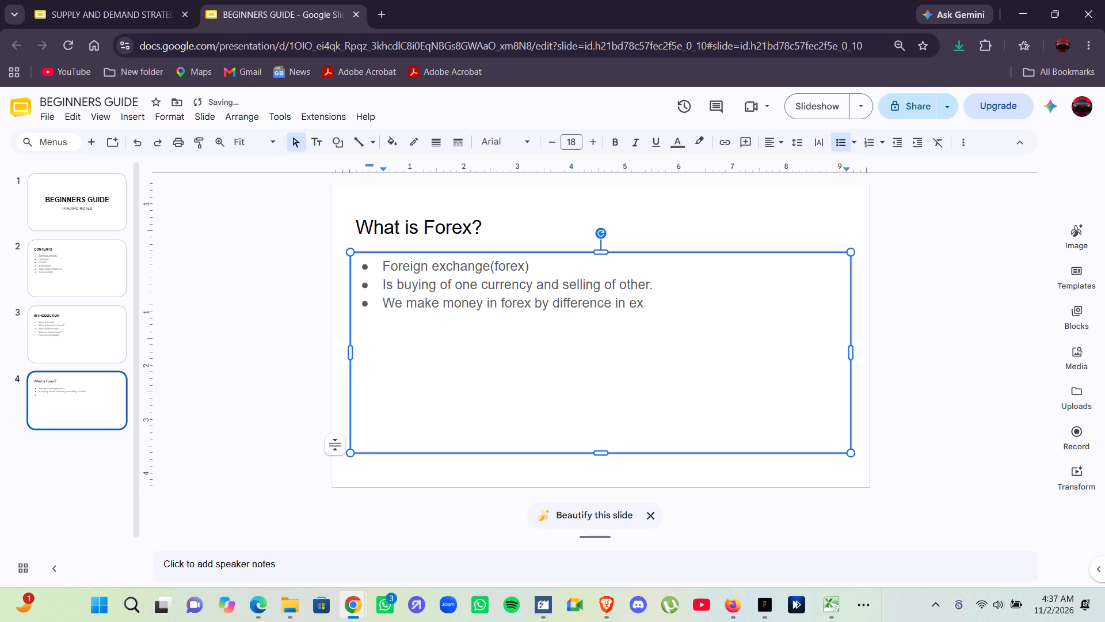
pyautogui.write('change rates')
pyautogui.click(341, 337)
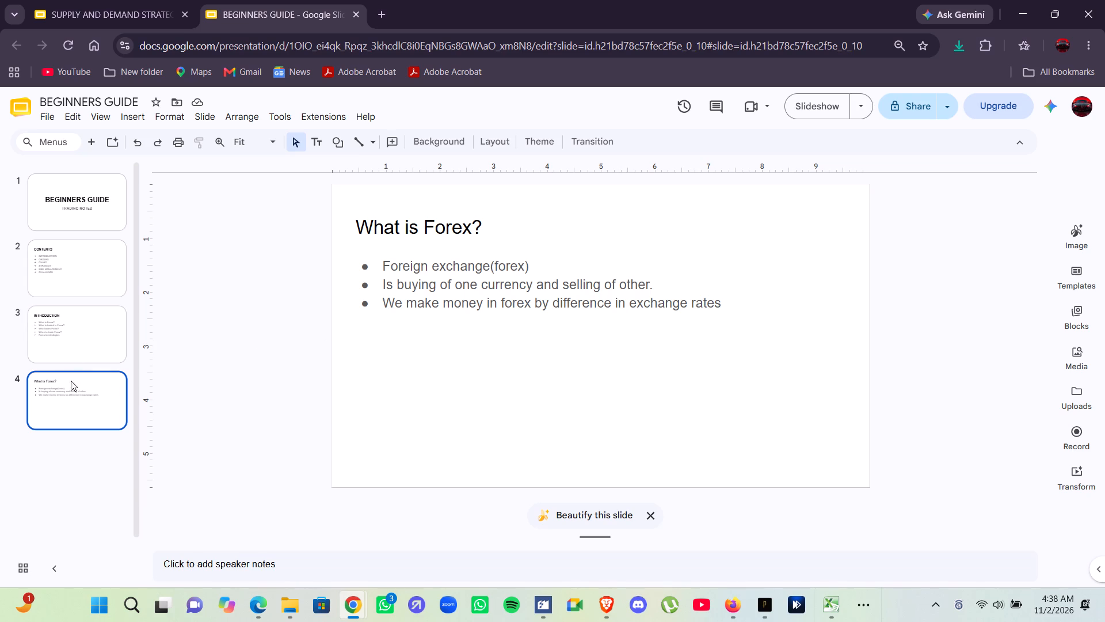
# Change the INTRODUCTION slide's arrow-bulleted list to the numbered list style 1., a., i.
pyautogui.click(61, 328)
pyautogui.click(366, 267)
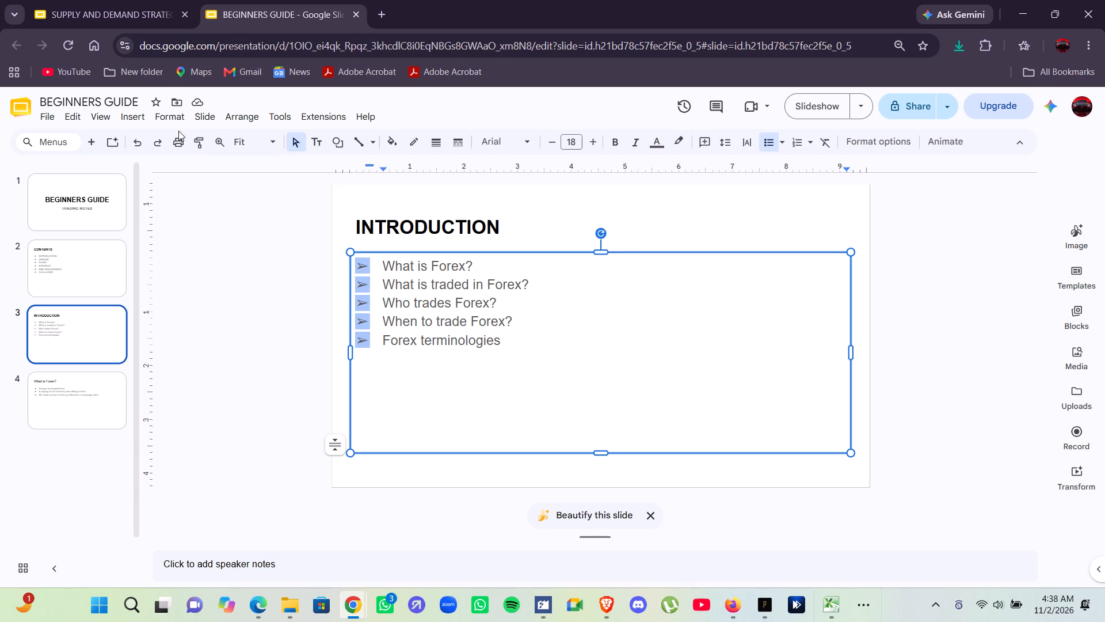
pyautogui.click(169, 118)
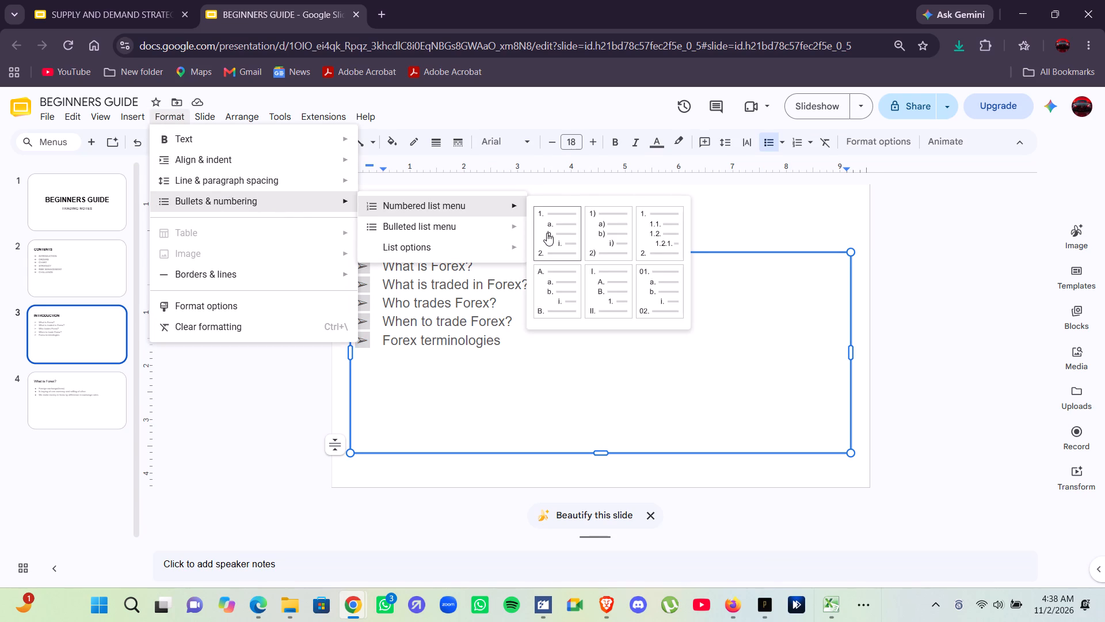
pyautogui.click(547, 233)
pyautogui.click(540, 374)
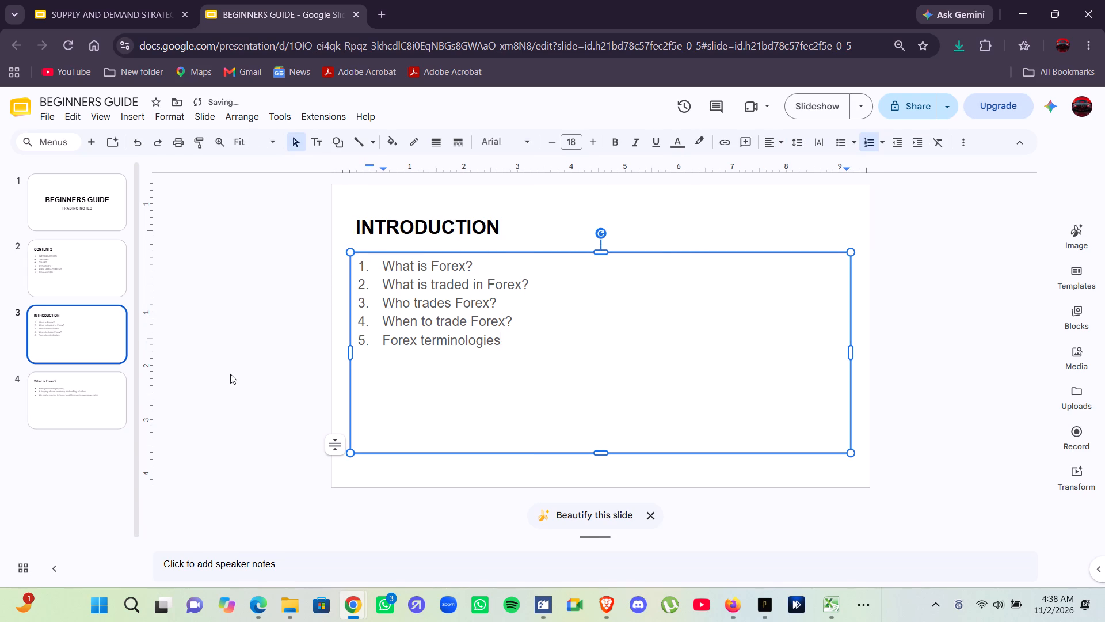
# Number slide 4's title "What is Forex?" as item 1.
pyautogui.click(112, 382)
pyautogui.click(363, 234)
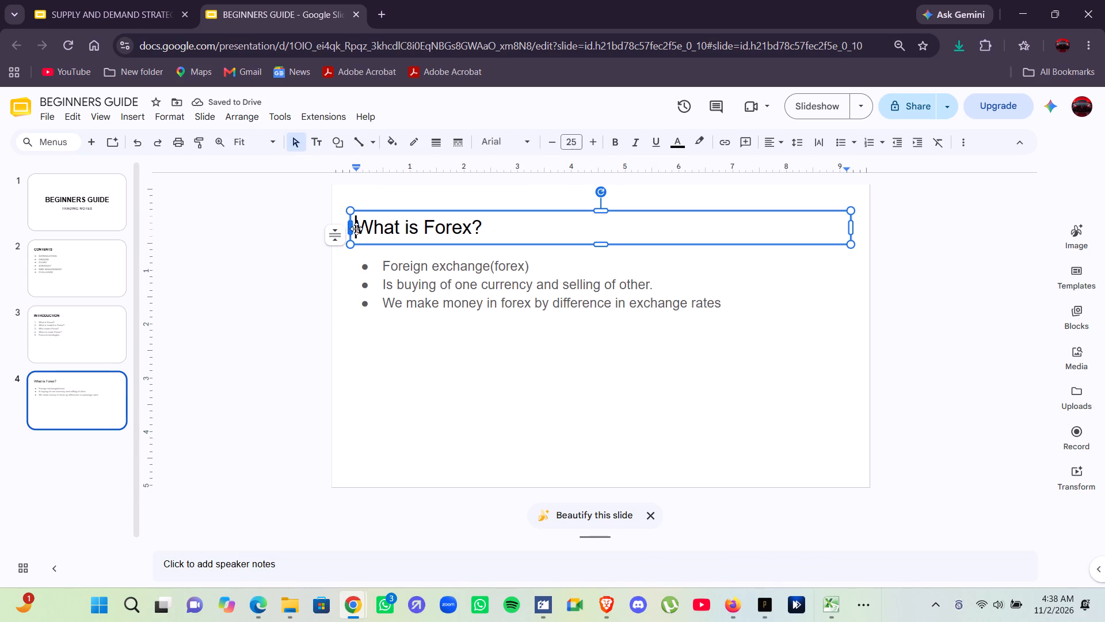
pyautogui.write('1.')
pyautogui.press('space')
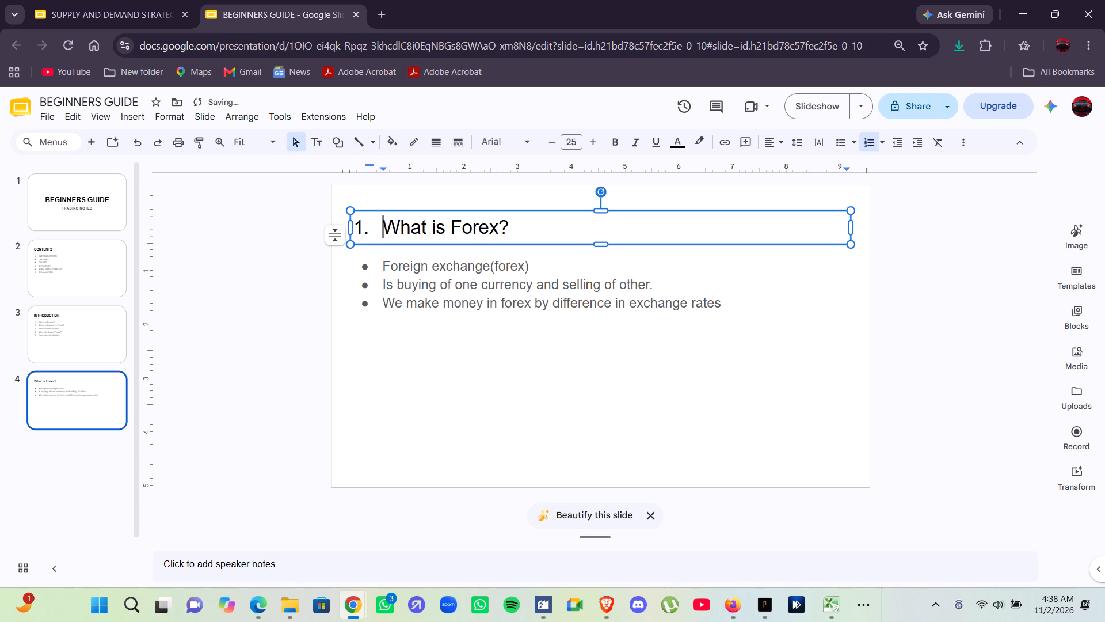
pyautogui.click(403, 404)
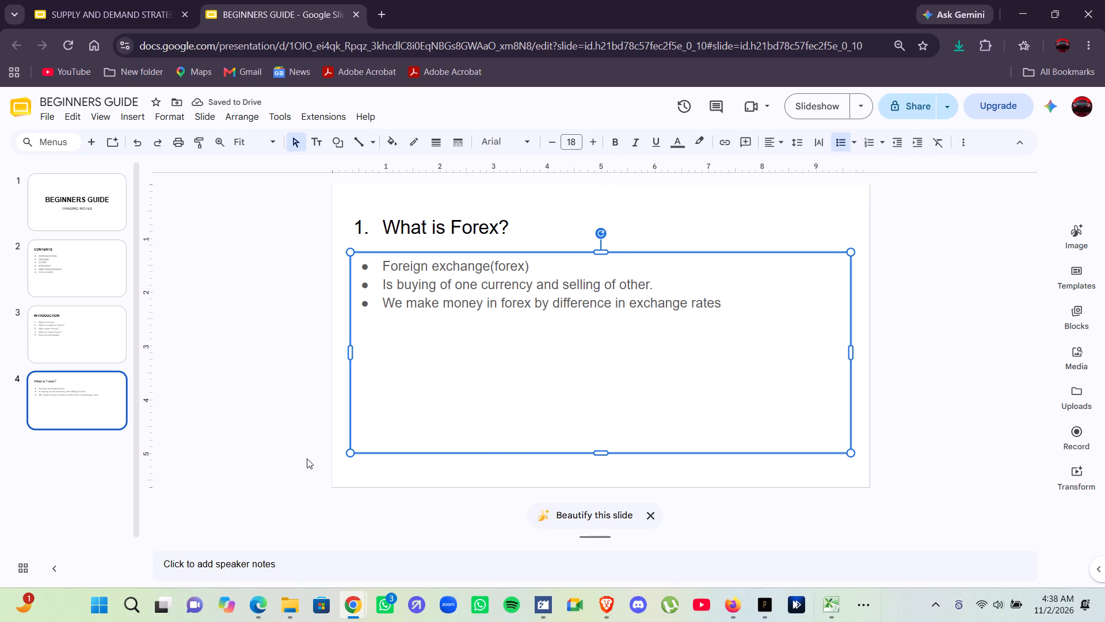
pyautogui.click(284, 445)
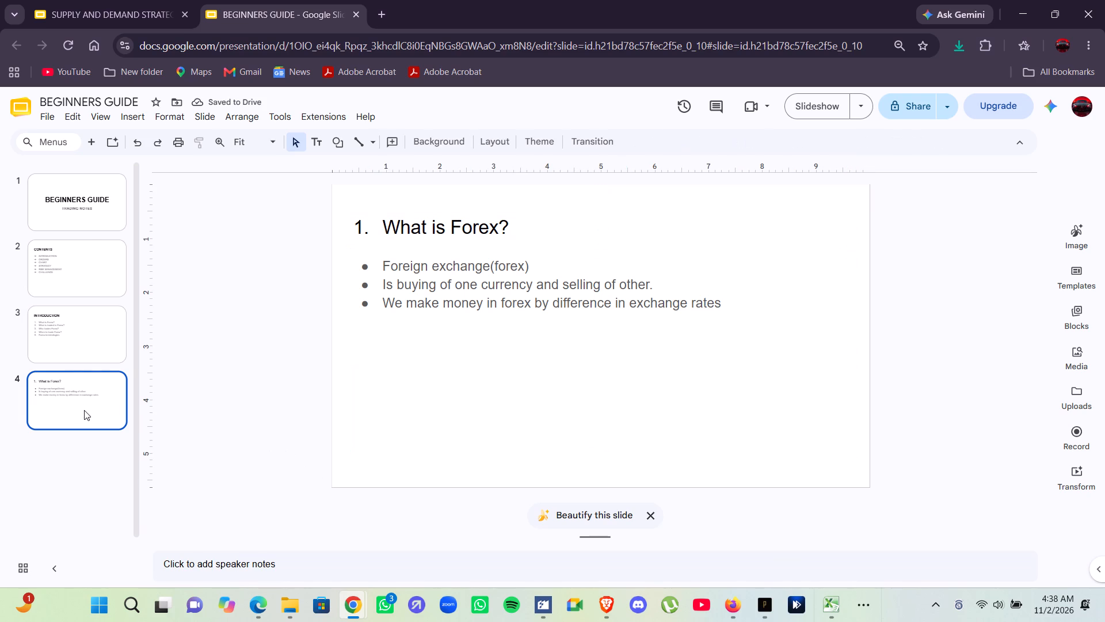
# Add a new blank slide after slide 4.
pyautogui.rightClick(84, 410)
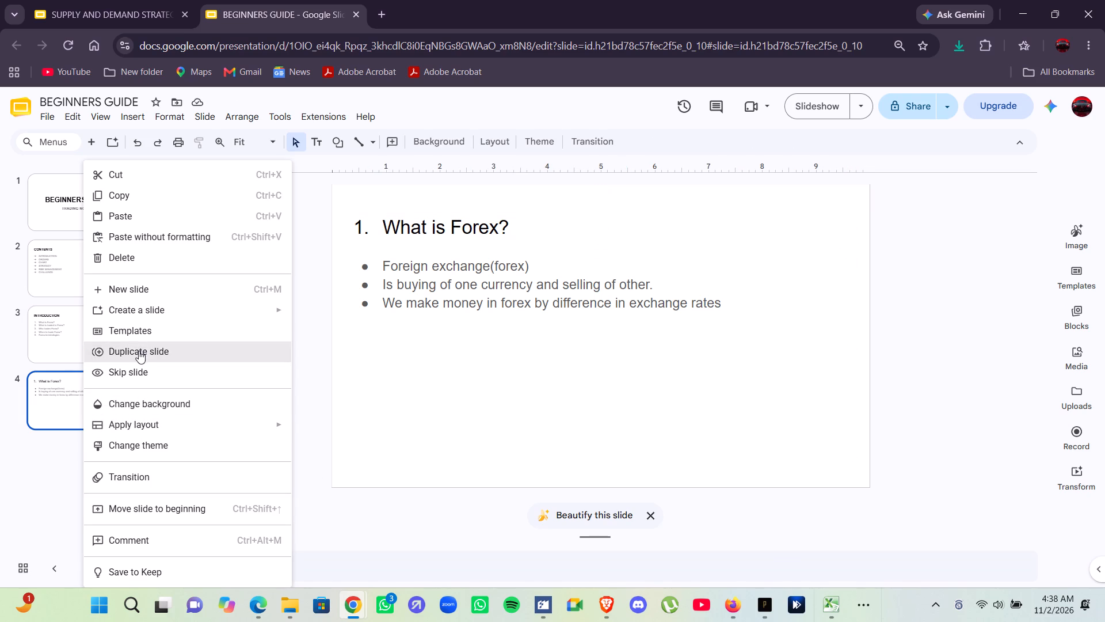
pyautogui.click(146, 287)
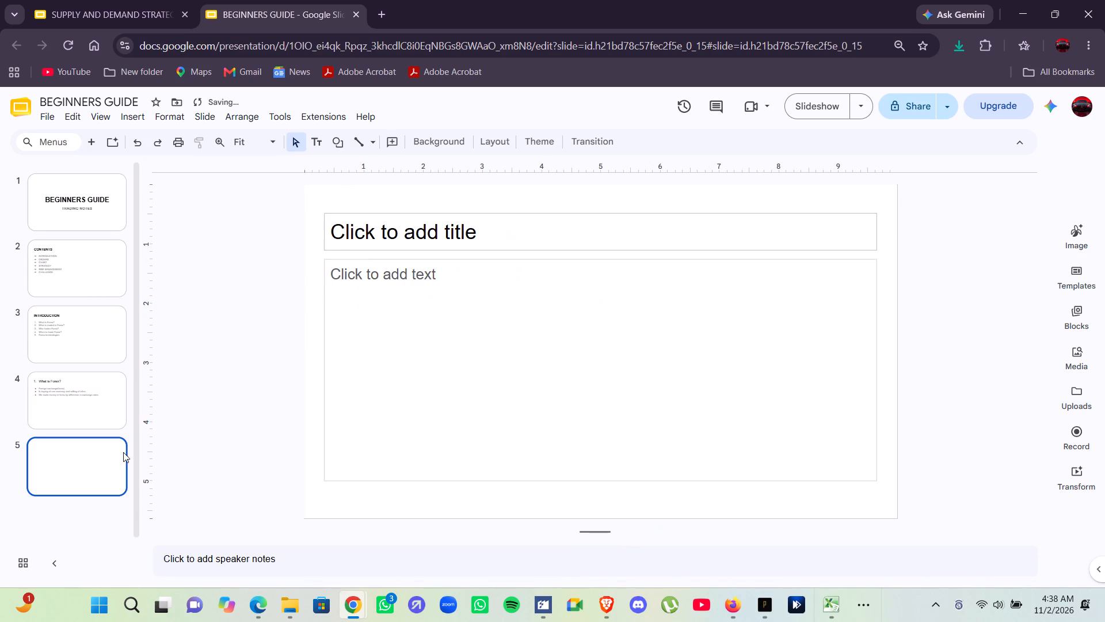
# Title slide 5 "2. What is traded in Forex?", copying the question text from the INTRODUCTION slide's list.
pyautogui.click(340, 234)
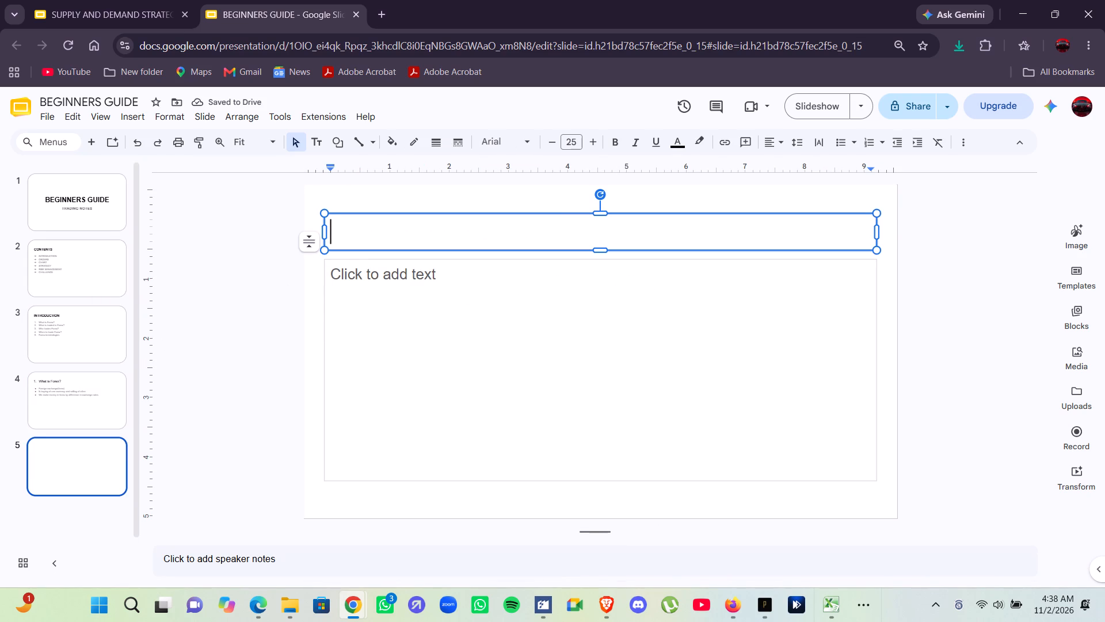
pyautogui.write('2.')
pyautogui.press('space')
pyautogui.click(78, 333)
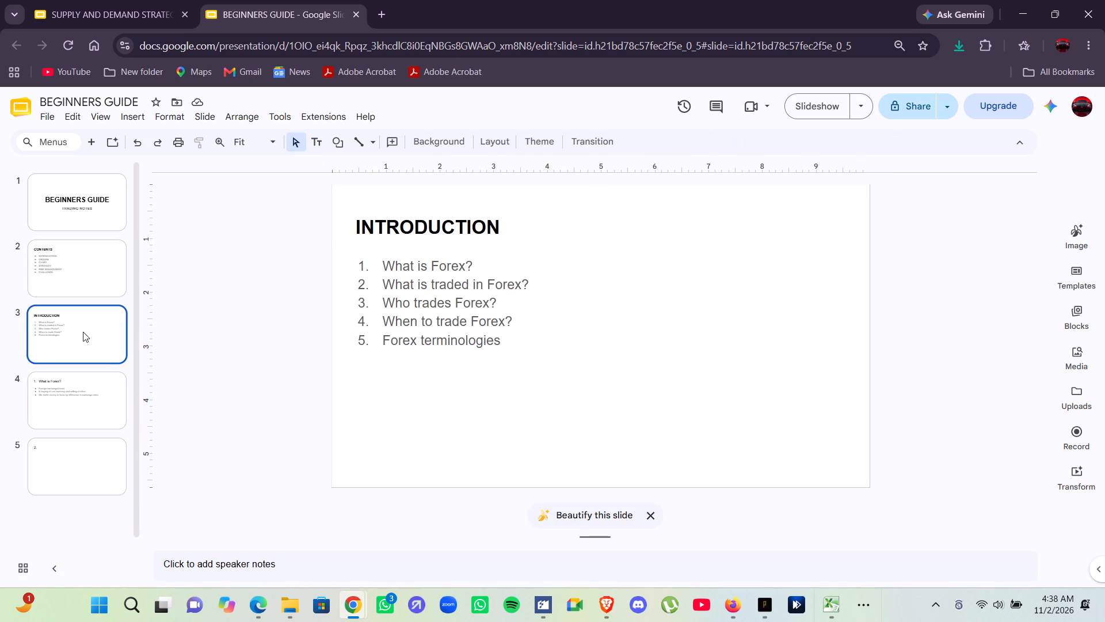
pyautogui.click(530, 283)
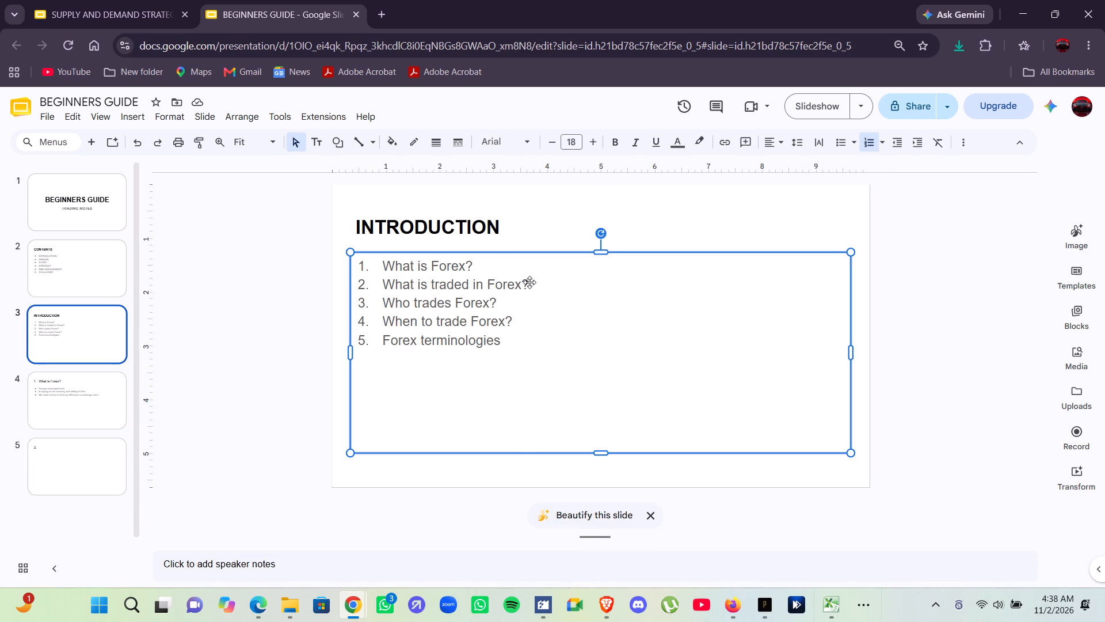
pyautogui.moveTo(528, 286); pyautogui.dragTo(491, 288)
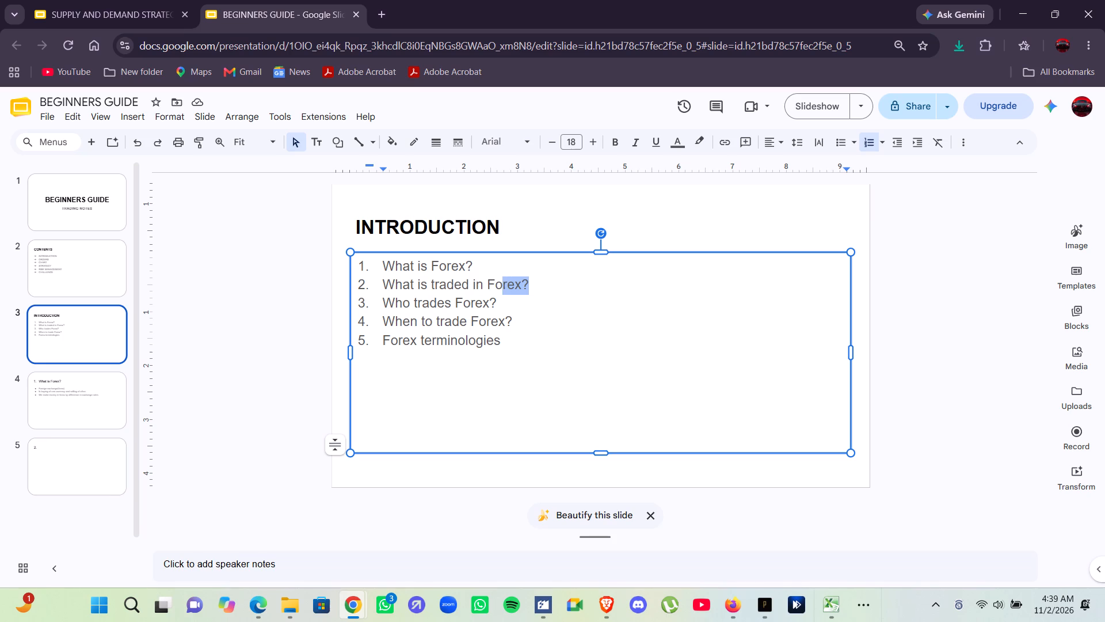
pyautogui.moveTo(491, 288); pyautogui.dragTo(386, 286)
pyautogui.hotkey('ctrl', 'c')
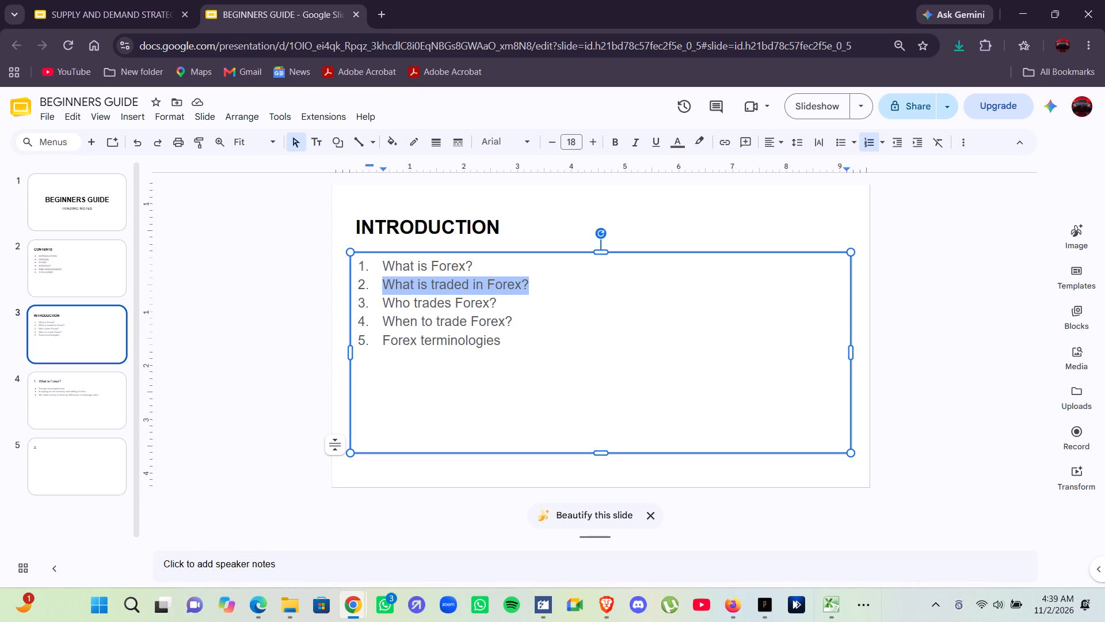
pyautogui.click(94, 459)
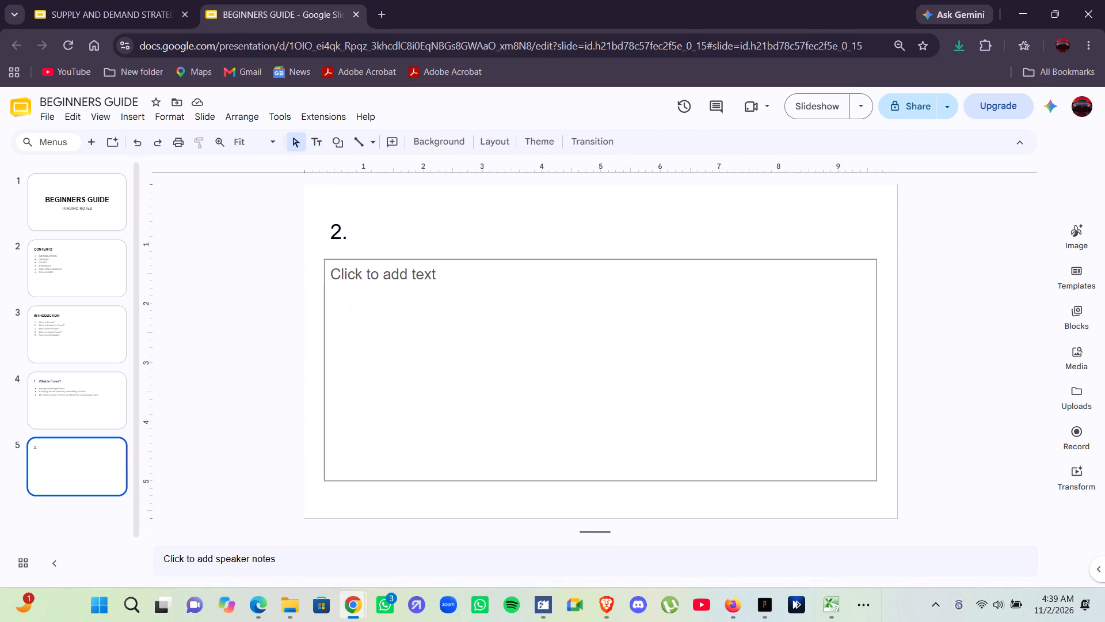
pyautogui.click(420, 240)
pyautogui.click(411, 239)
pyautogui.click(401, 235)
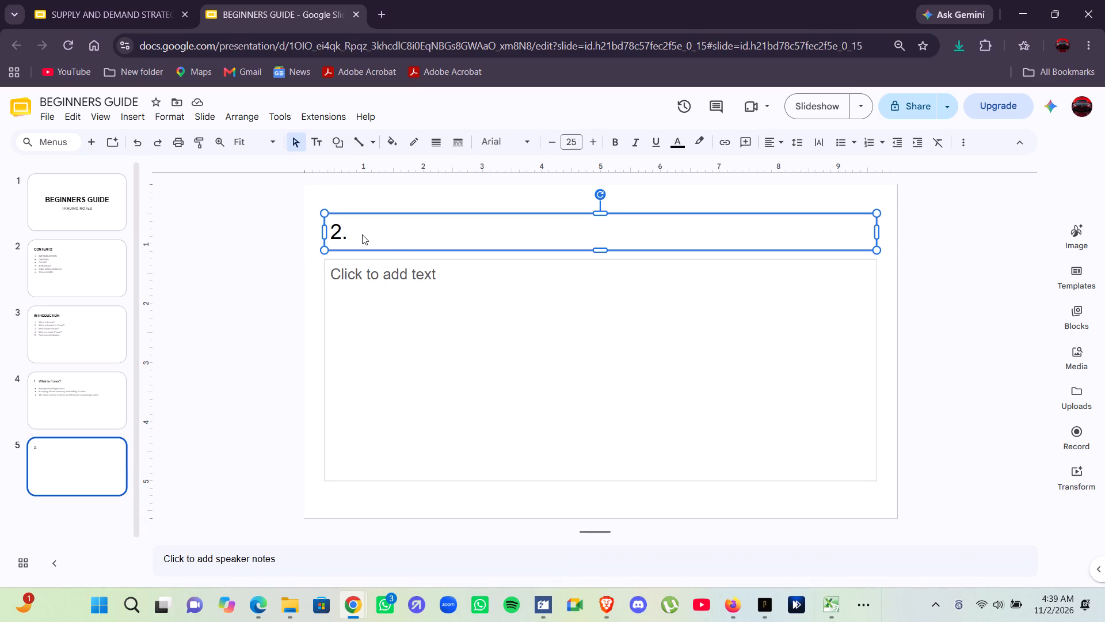
pyautogui.doubleClick(360, 233)
pyautogui.click(360, 233)
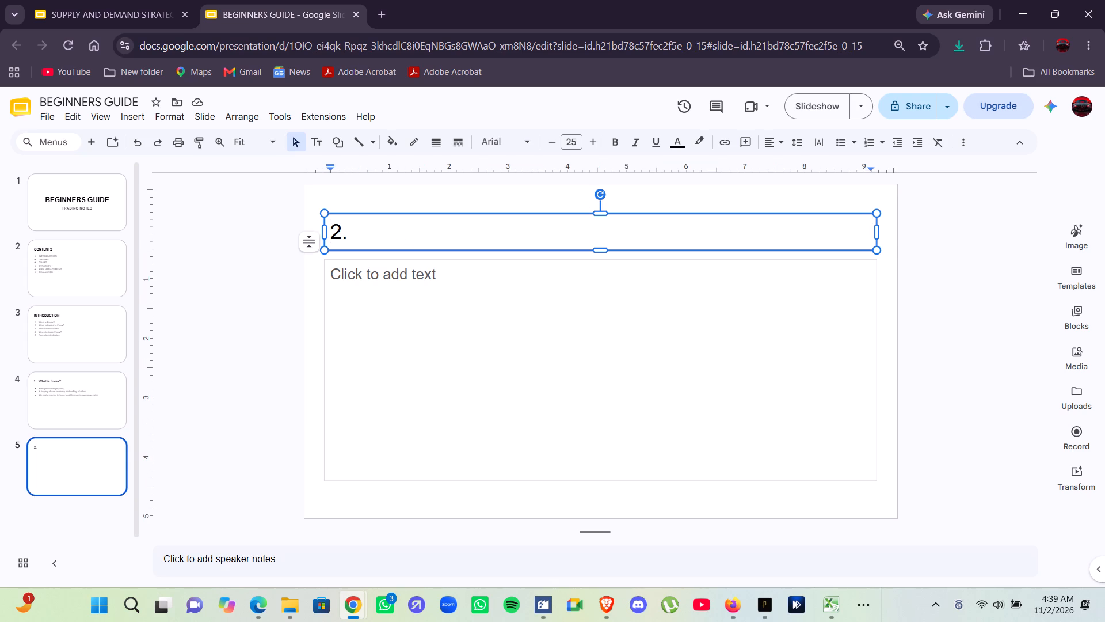
pyautogui.hotkey('ctrl', 'v')
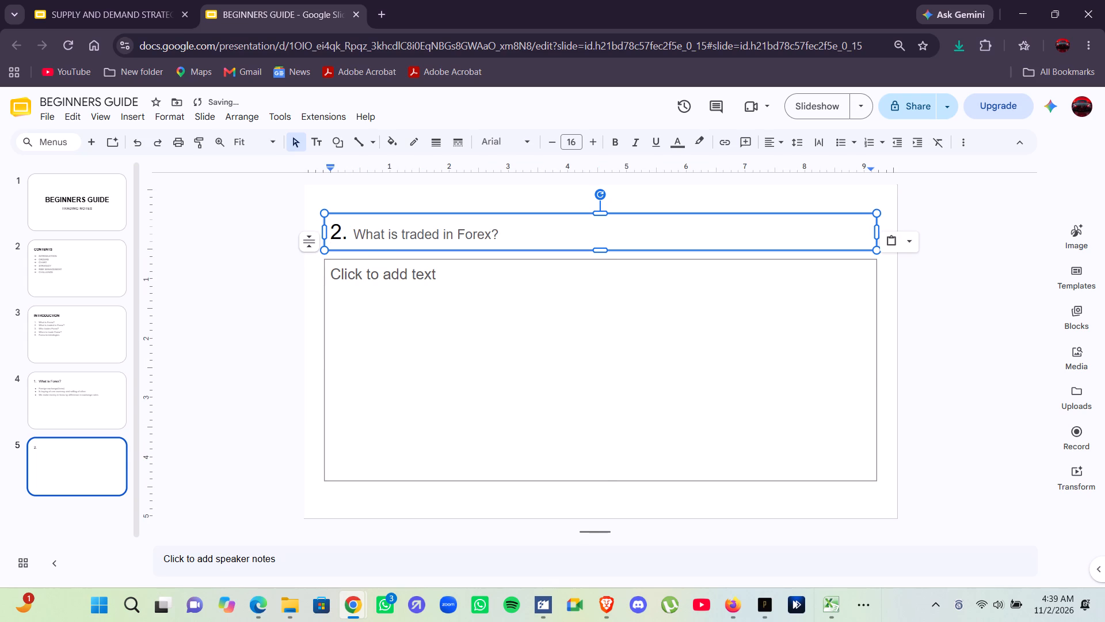
pyautogui.click(471, 286)
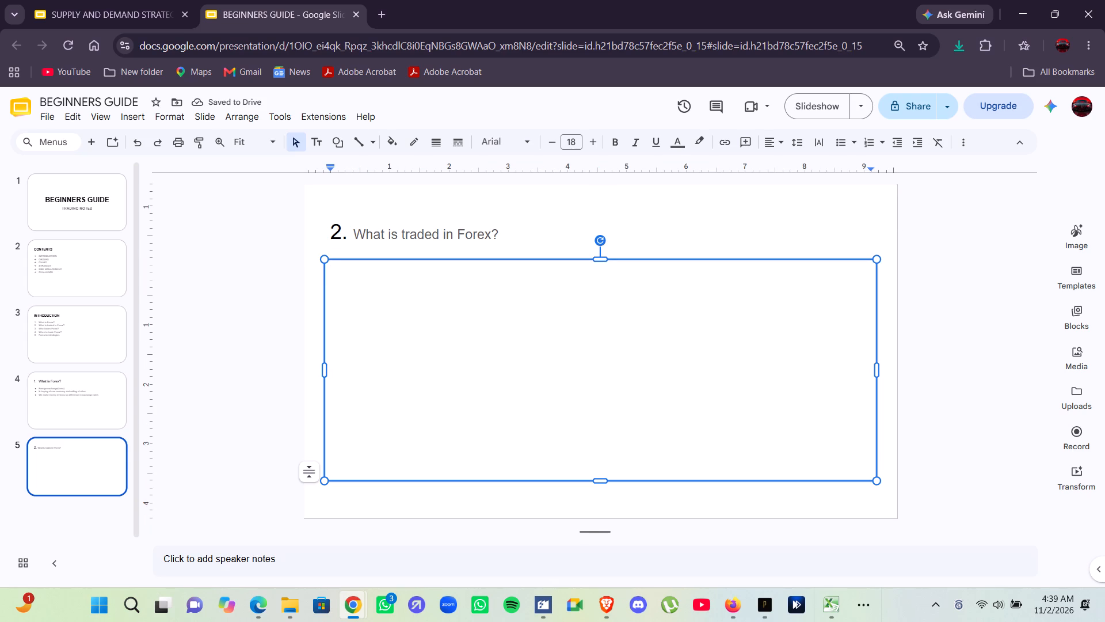
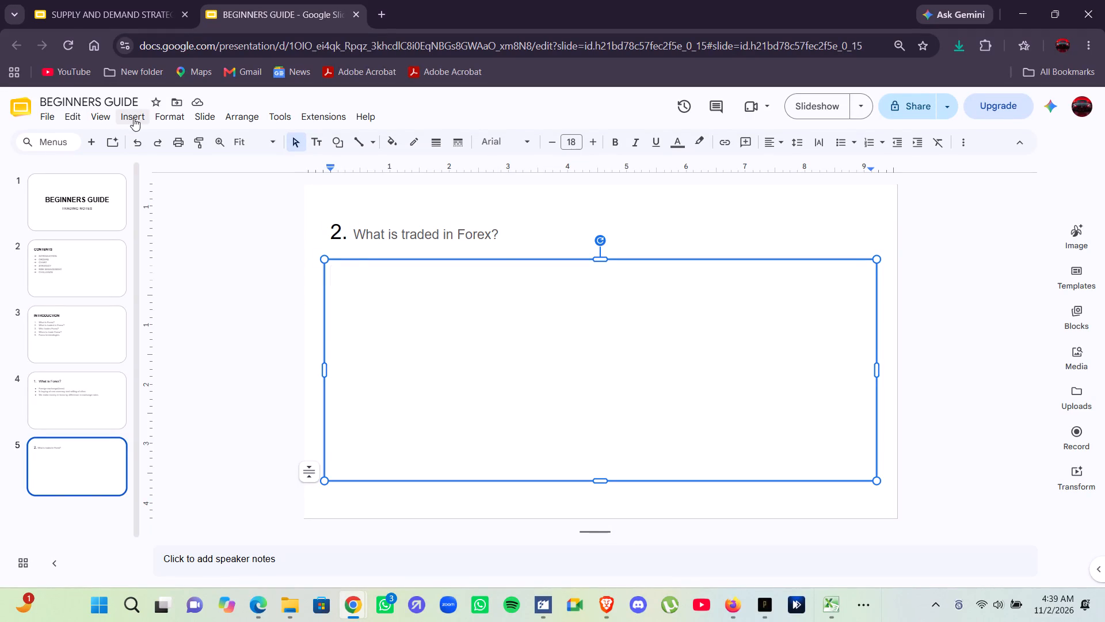
# Start a round-bulleted list in slide 5's body text box with the item "Simply money/currency".
pyautogui.click(164, 117)
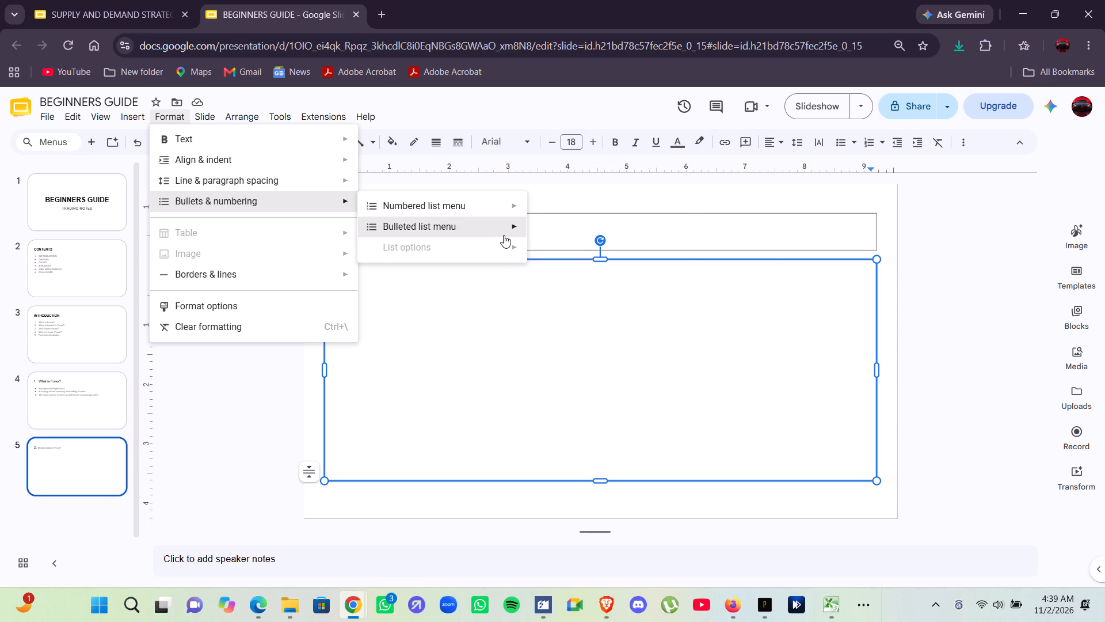
pyautogui.click(544, 244)
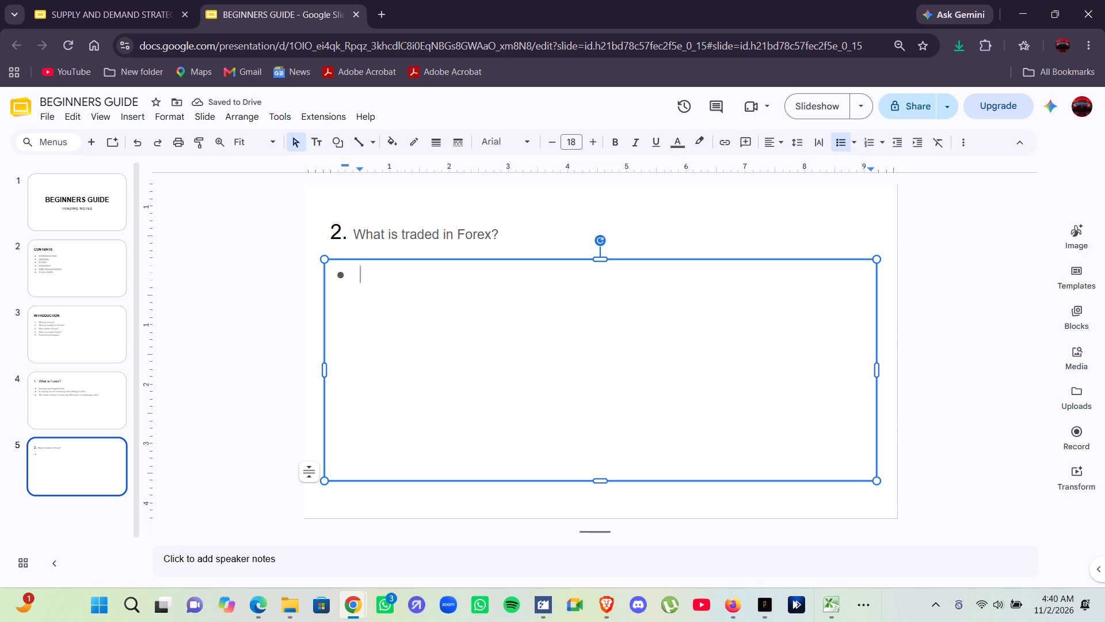
pyautogui.press('i')
pyautogui.write('mply')
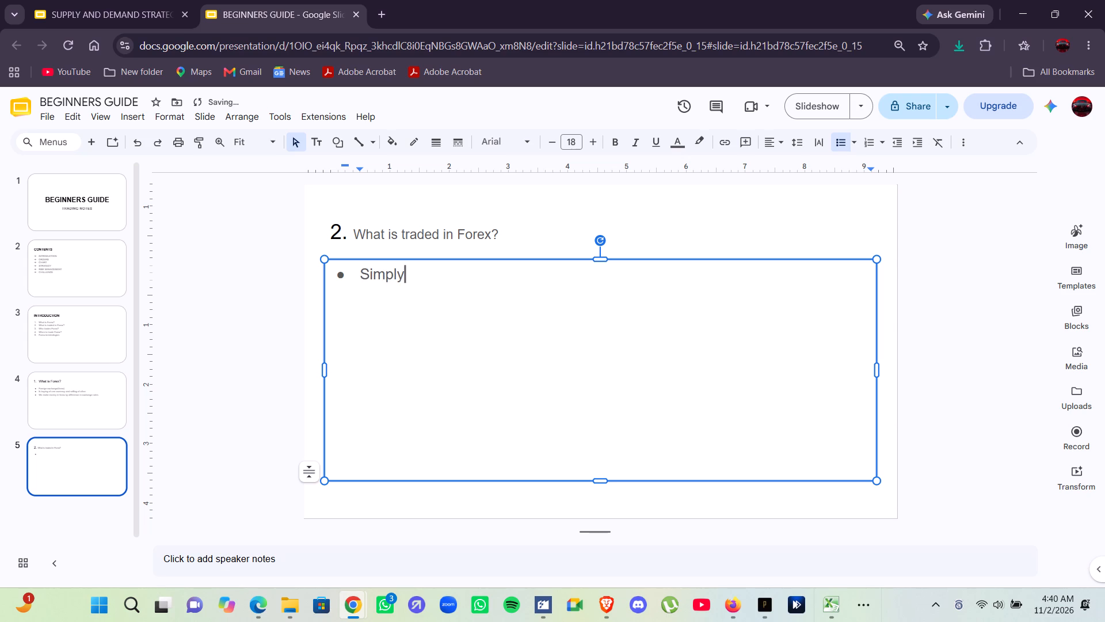
pyautogui.press('space')
pyautogui.write('money')
pyautogui.press('/')
pyautogui.write('curre')
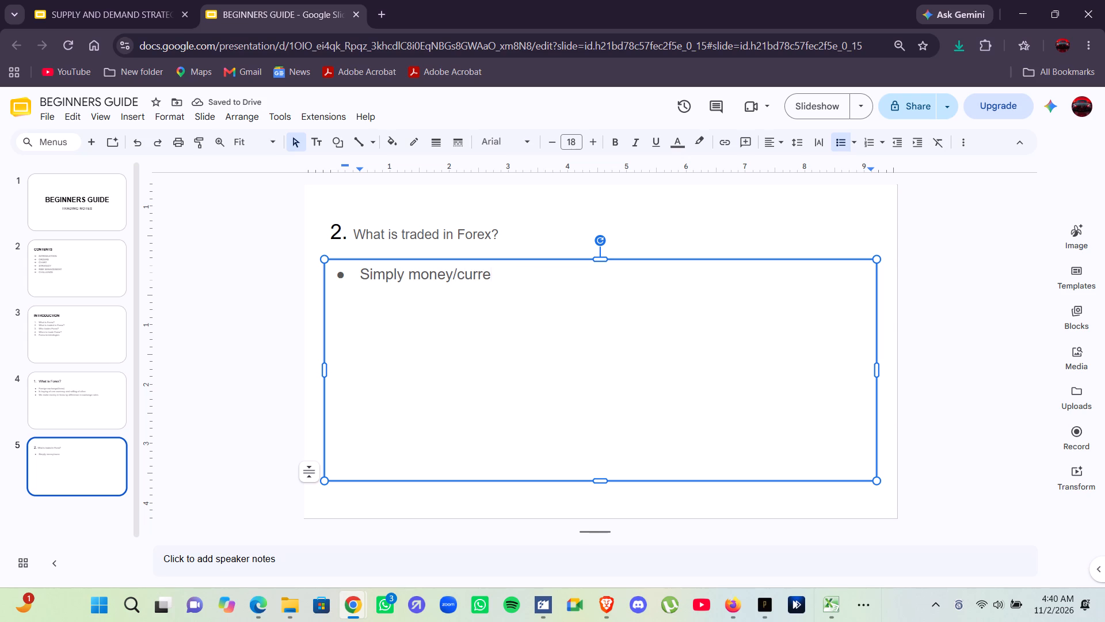
pyautogui.write('ncy')
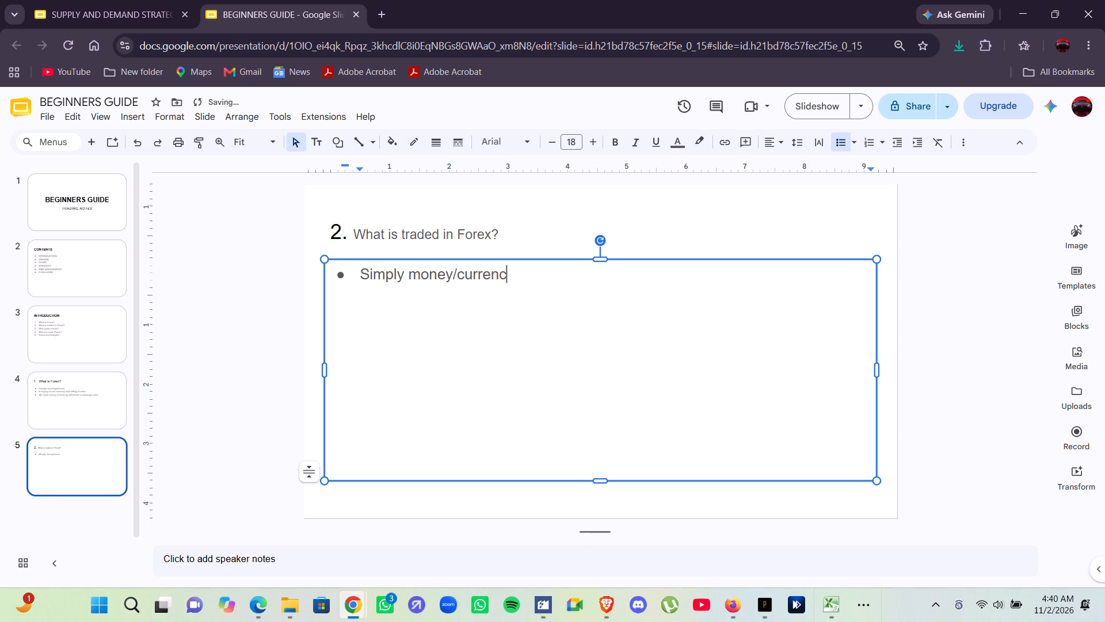
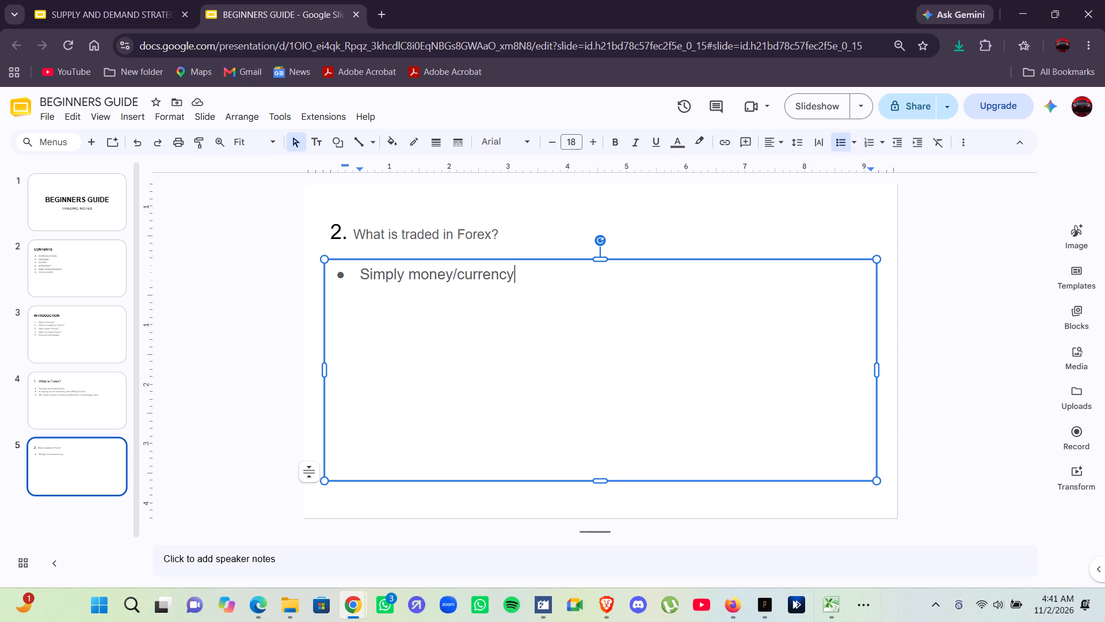
# Add "Base currency" as the second bullet in slide 5's body text box.
pyautogui.press('Return')
pyautogui.write('ba')
pyautogui.press('BackSpace')
pyautogui.press('BackSpace')
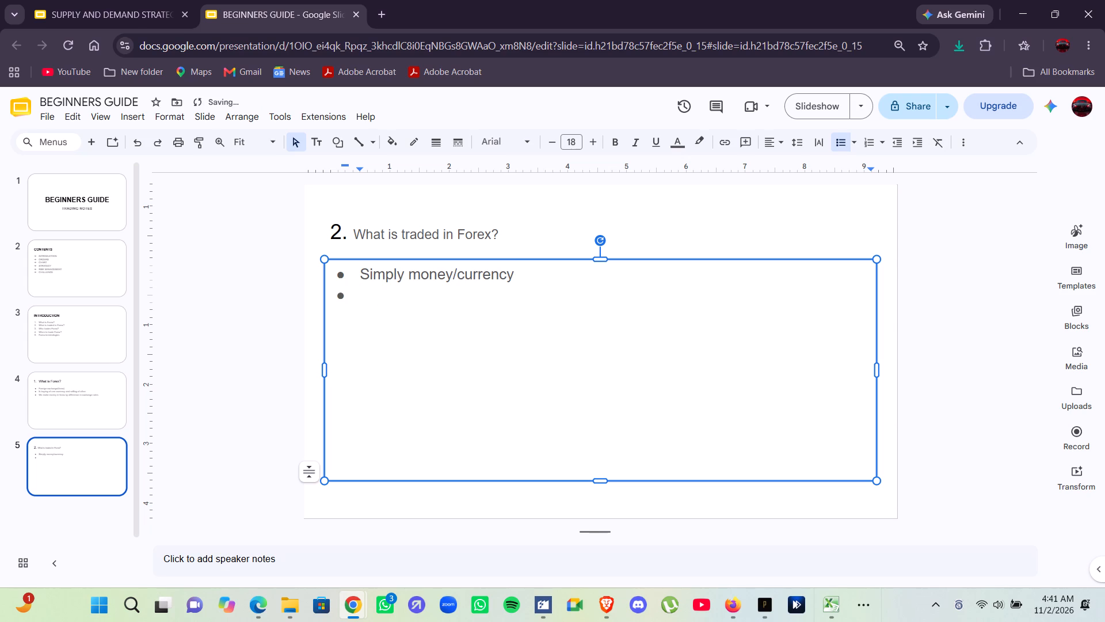
pyautogui.press('b')
pyautogui.write('ASE')
pyautogui.press('BackSpace')
pyautogui.press('BackSpace')
pyautogui.press('BackSpace')
pyautogui.write('ase')
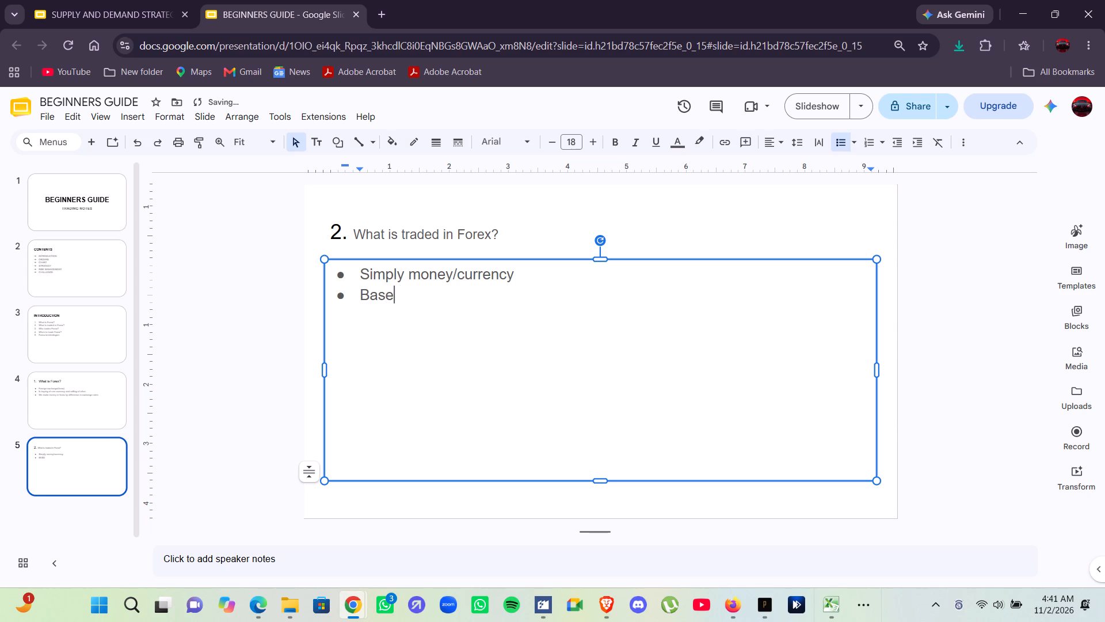
pyautogui.press('space')
pyautogui.write('curre')
pyautogui.write('ncy')
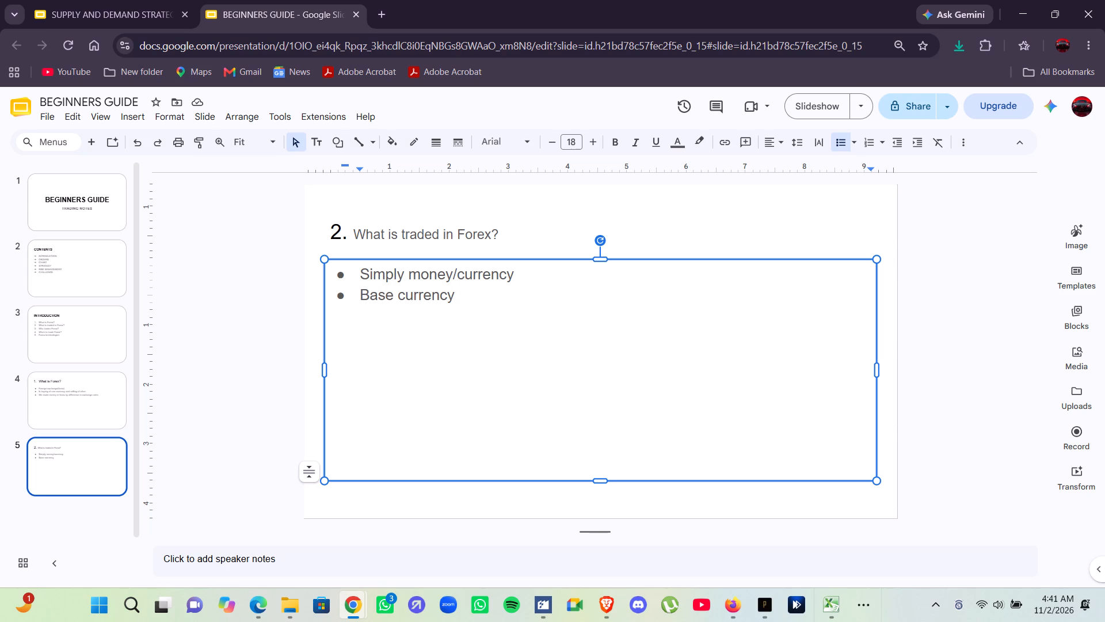
pyautogui.press('space')
# Add a third bullet reading "Qoute currency" below "Base currency".
pyautogui.press('Return')
pyautogui.write('oute')
pyautogui.press('space')
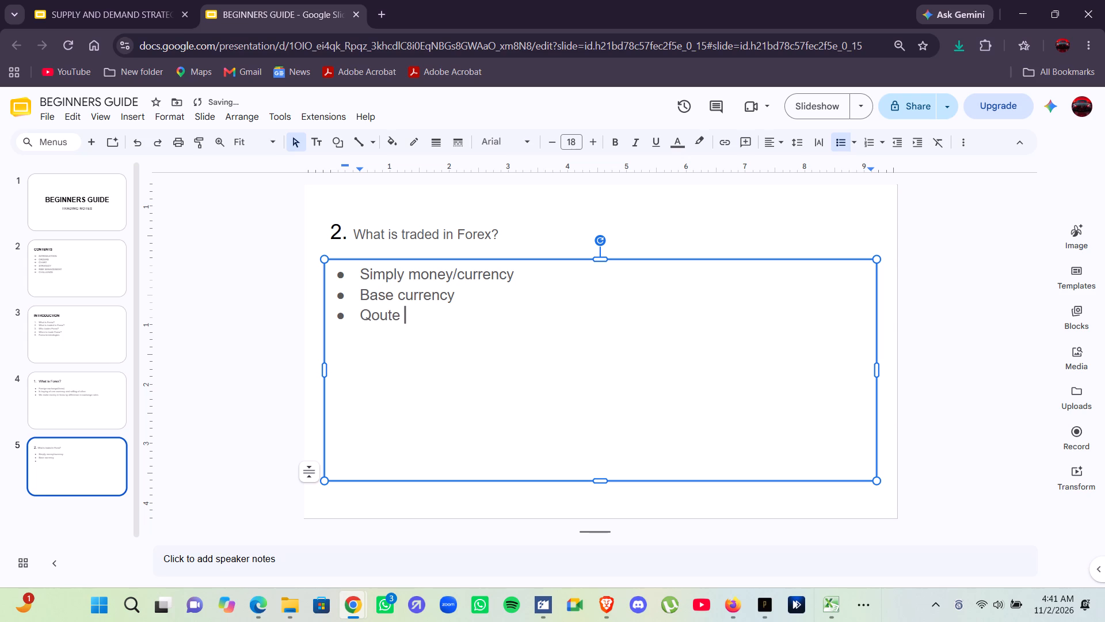
pyautogui.write('curre')
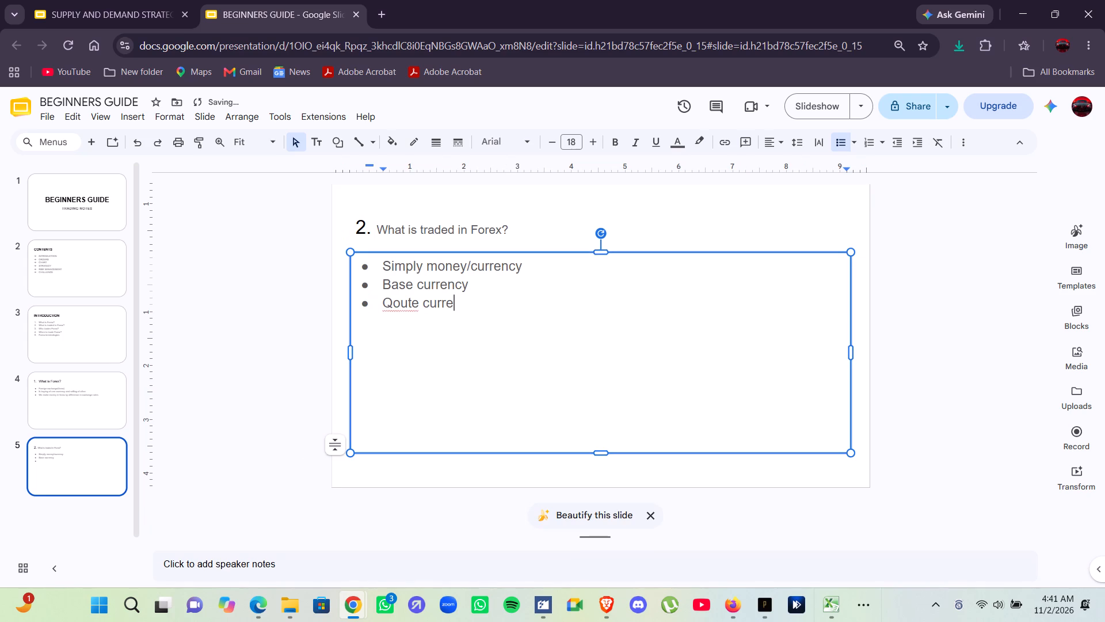
pyautogui.press('n')
pyautogui.write('cy')
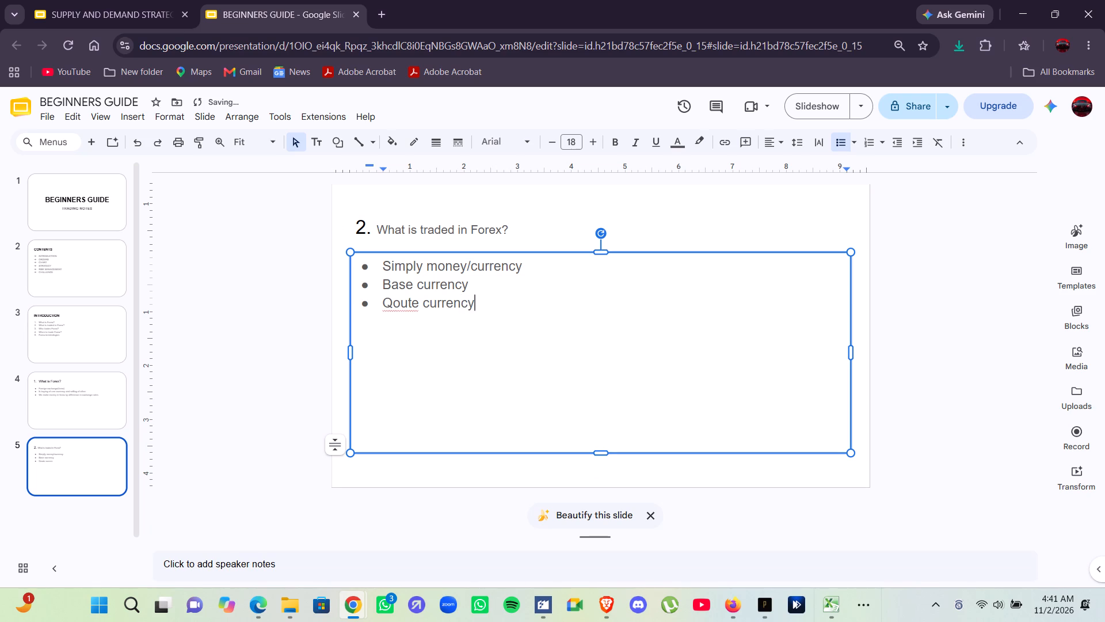
# Start a star-bulleted list below the "Qoute currency" item, leaving a blank unbulleted line between the two lists.
pyautogui.press('Return')
pyautogui.press('BackSpace')
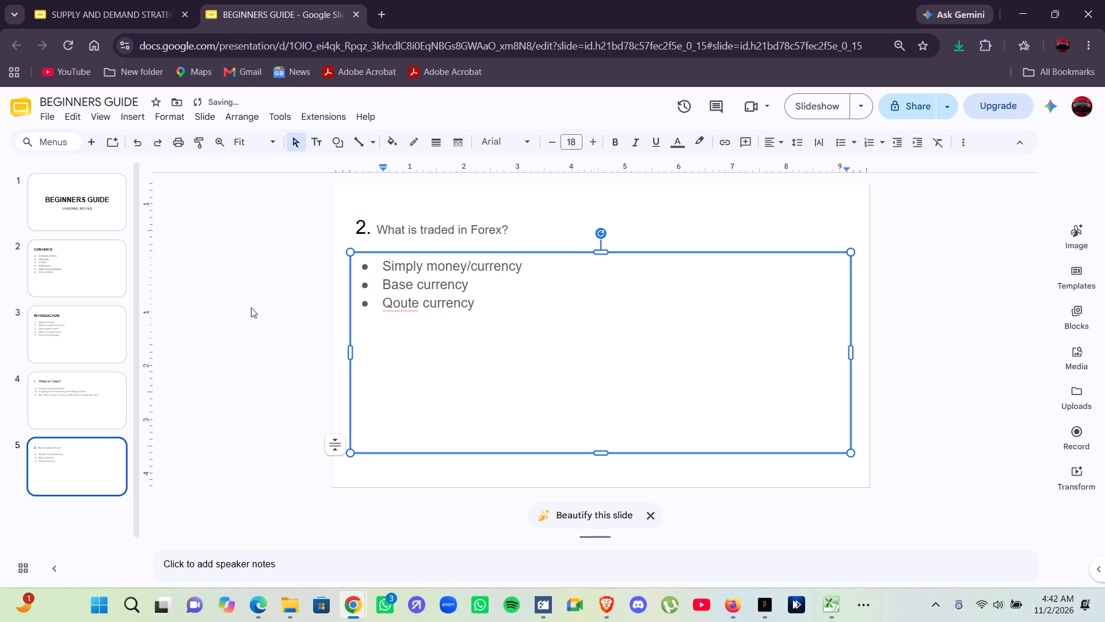
pyautogui.click(180, 115)
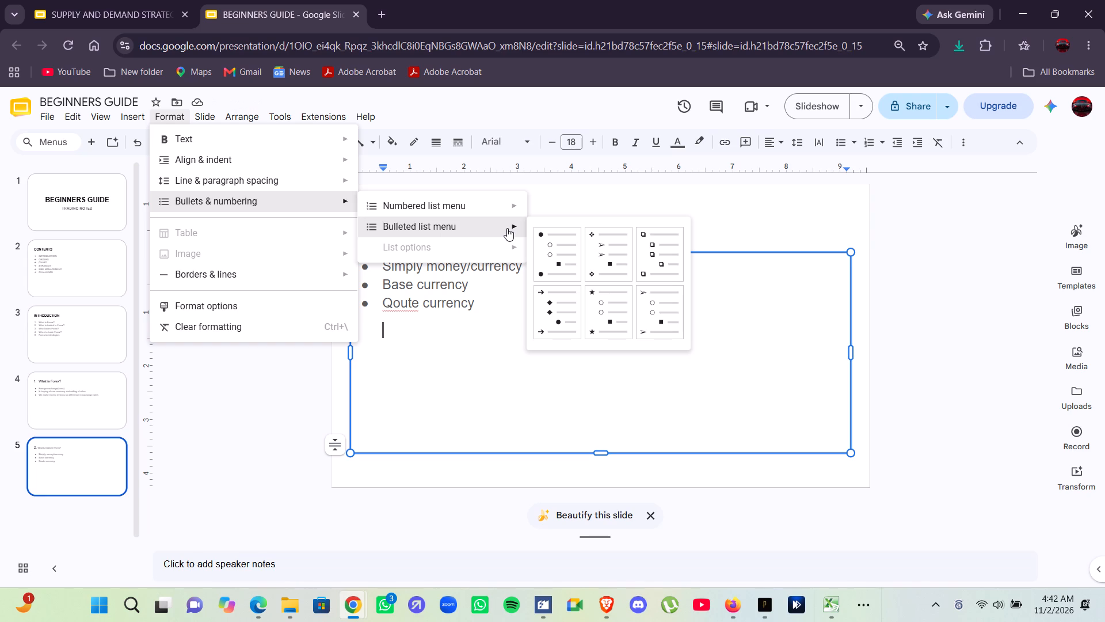
pyautogui.click(593, 297)
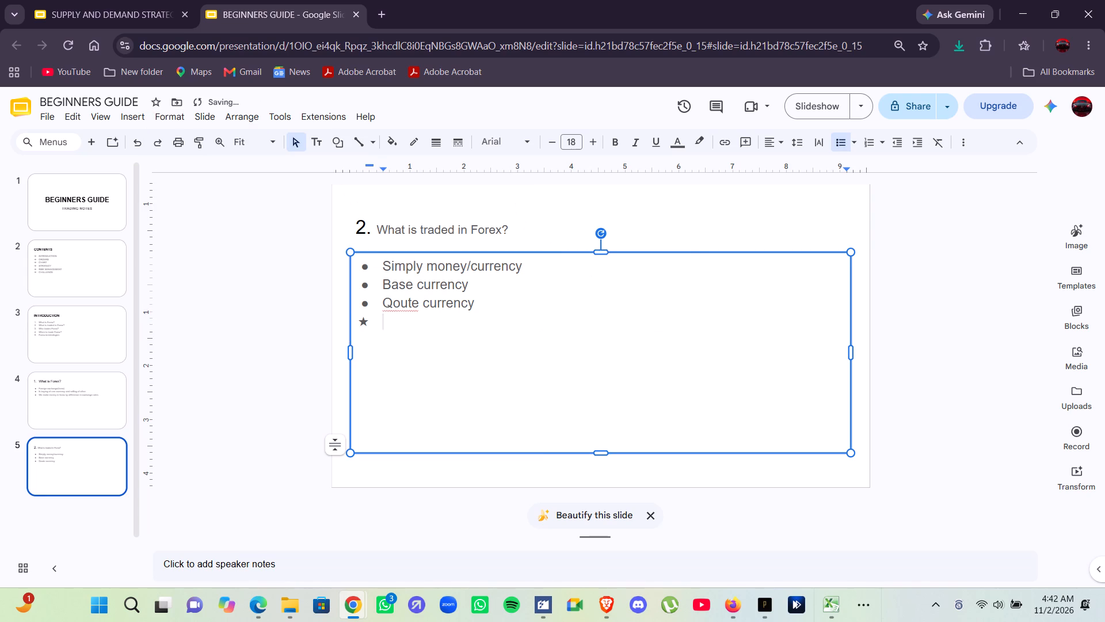
pyautogui.click(504, 301)
pyautogui.press('Return')
pyautogui.press('BackSpace')
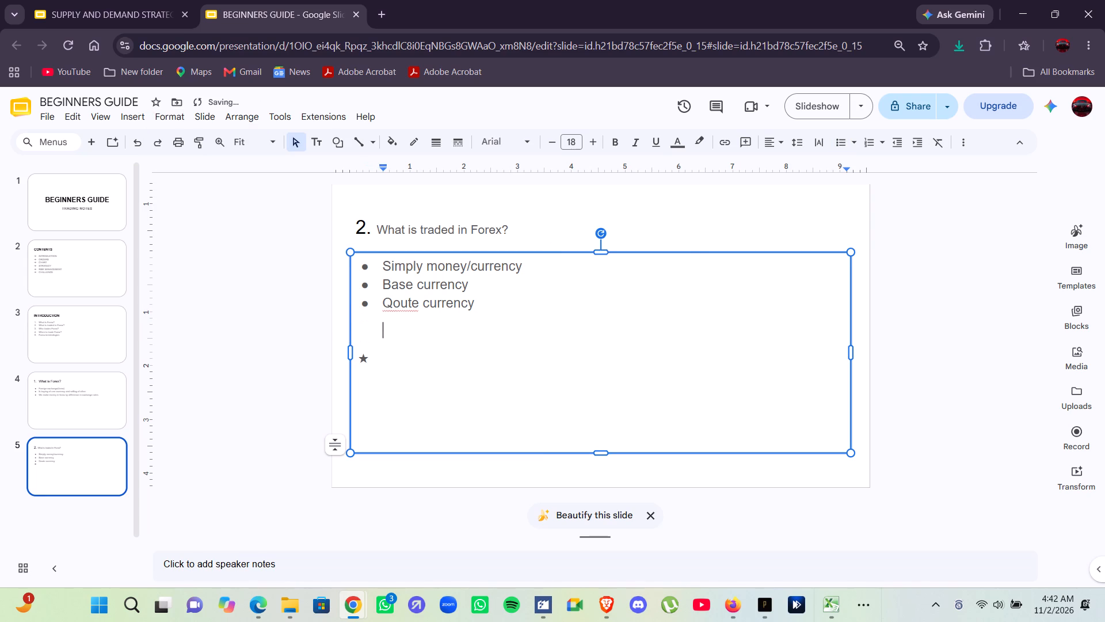
pyautogui.click(387, 363)
pyautogui.click(385, 339)
pyautogui.click(388, 364)
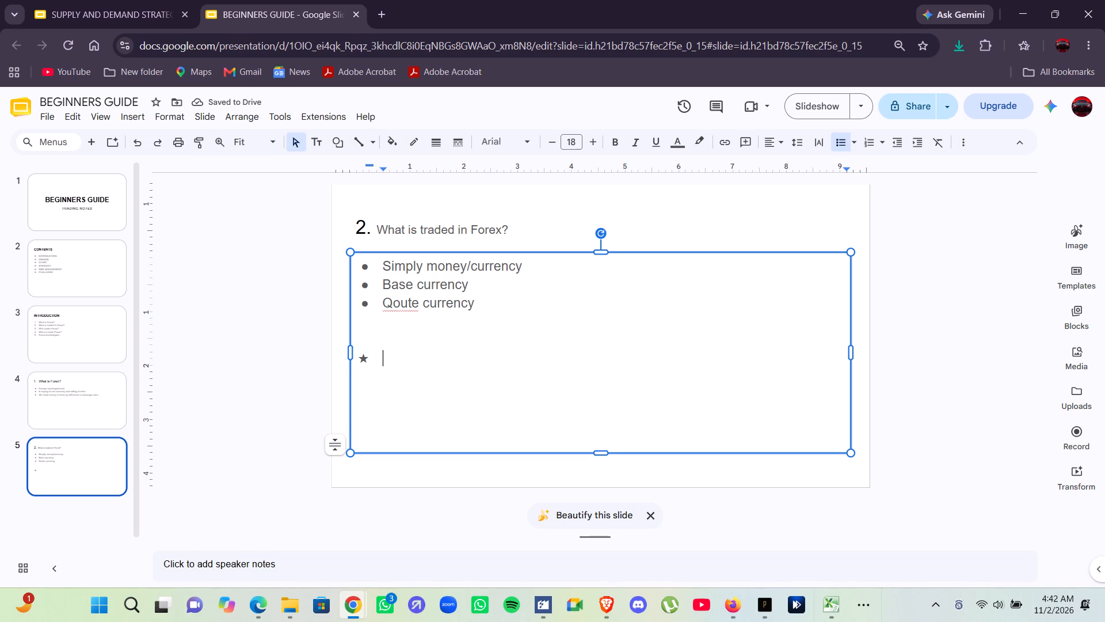
# Enter "Classification of currencies" as the text of the star-bulleted item.
pyautogui.press('c')
pyautogui.write('lass')
pyautogui.write('ificatio')
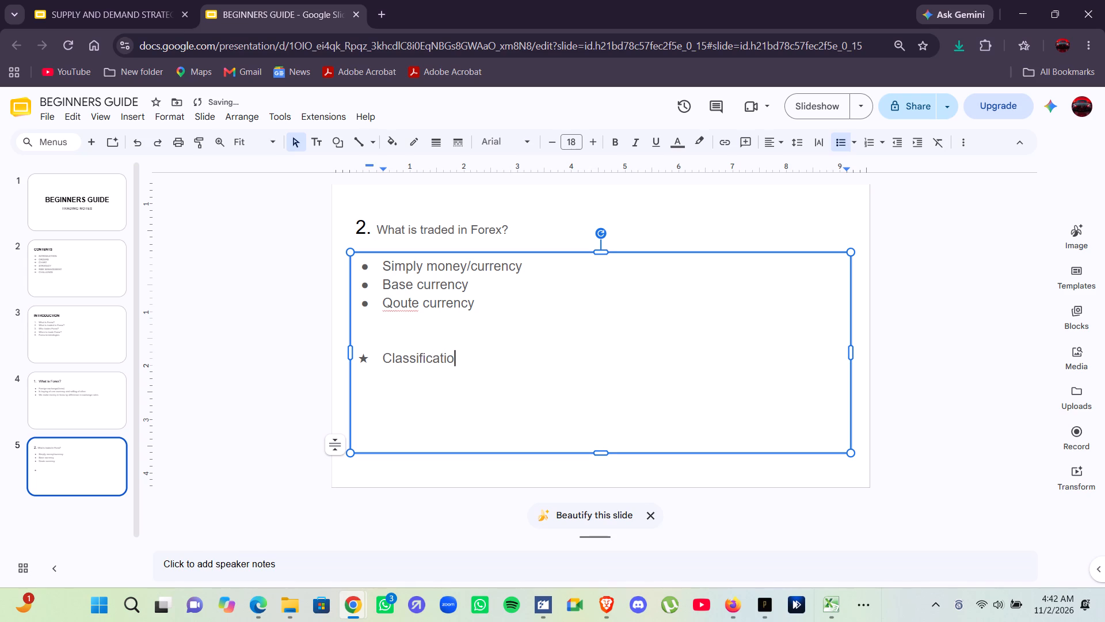
pyautogui.write('n')
pyautogui.press('space')
pyautogui.write('of')
pyautogui.press('space')
pyautogui.write('cu')
pyautogui.write('rrency')
pyautogui.press('BackSpace')
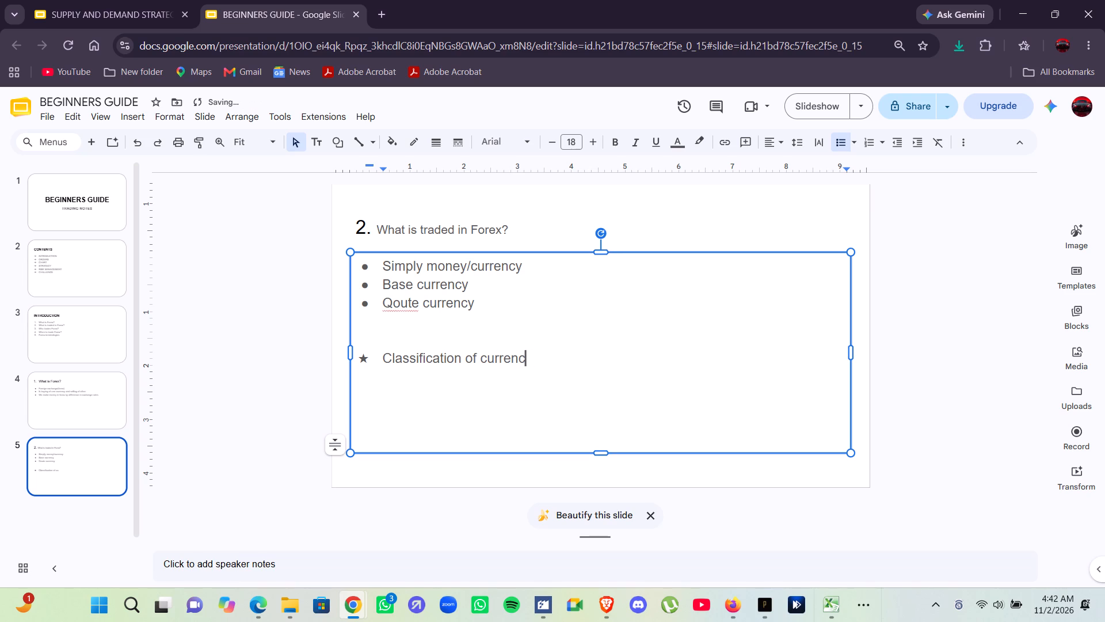
pyautogui.write('ies')
# Start an arrow-bulleted list at the same indent directly below the "Classification of currencies" item.
pyautogui.press('Return')
pyautogui.press('BackSpace')
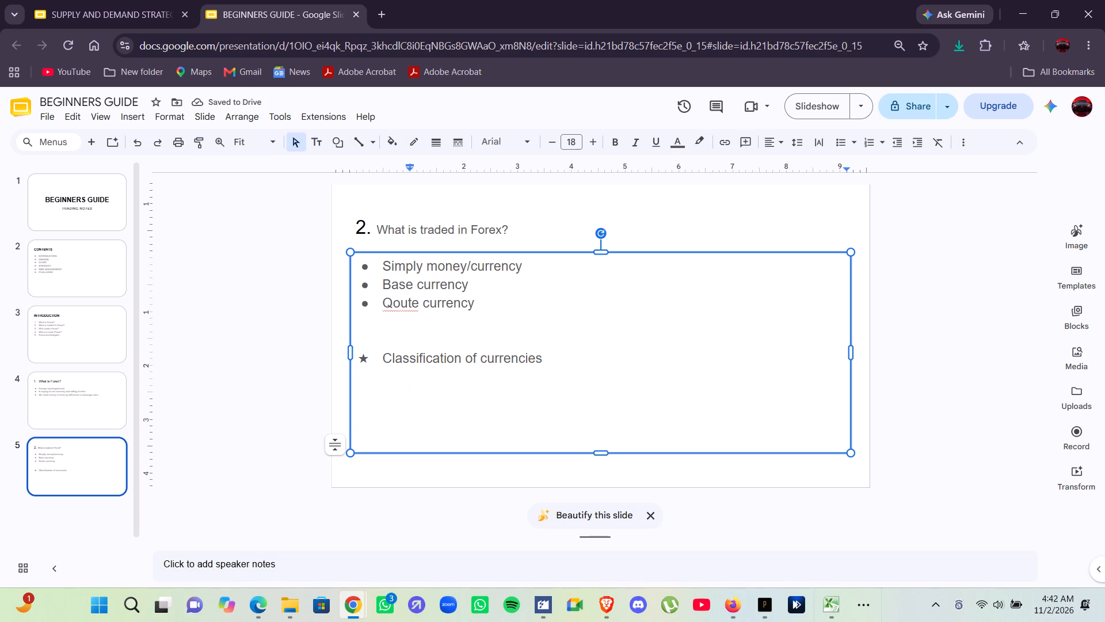
pyautogui.write('ff')
pyautogui.press('BackSpace')
pyautogui.press('BackSpace')
pyautogui.press('BackSpace')
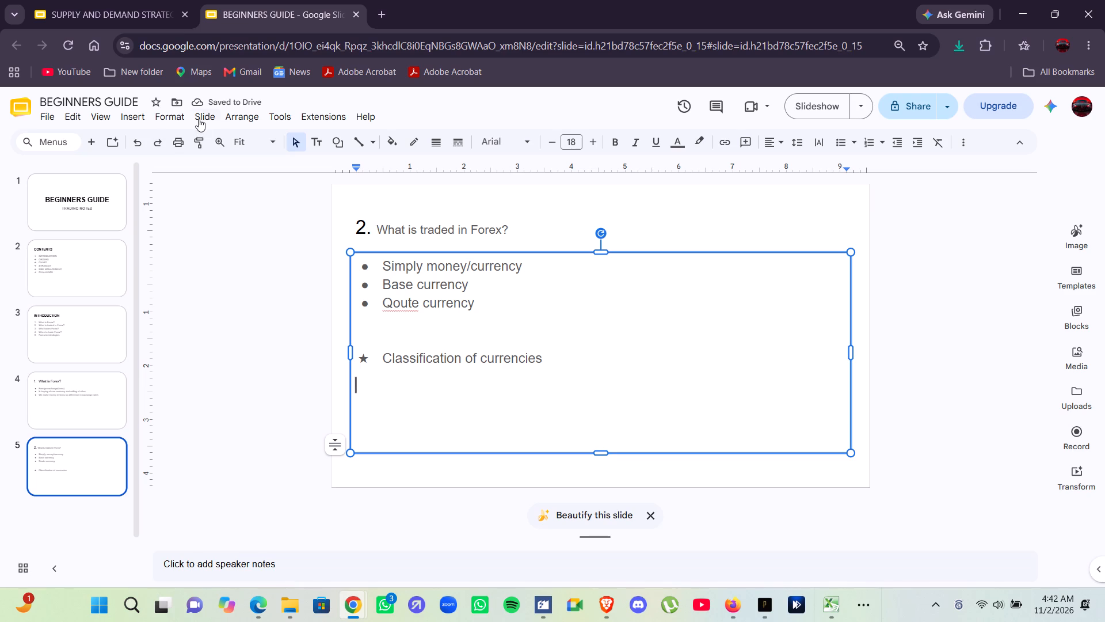
pyautogui.click(177, 120)
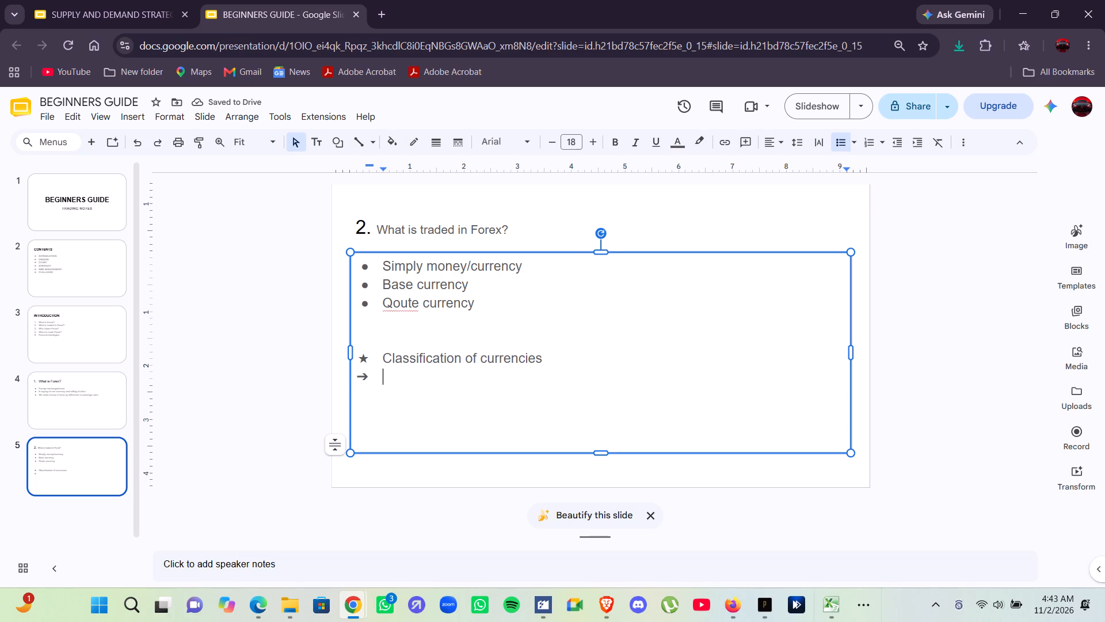
# Enter "Major currency" as the first arrow-bulleted item under "Classification of currencies".
pyautogui.press('m')
pyautogui.press('o')
pyautogui.write('jor')
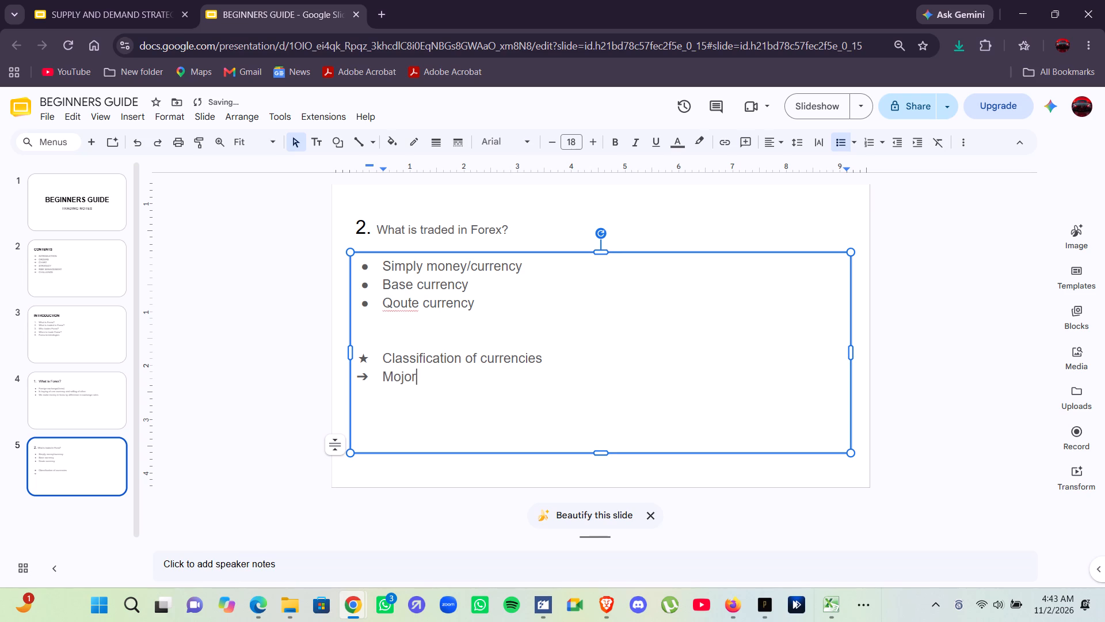
pyautogui.press('BackSpace')
pyautogui.press('BackSpace')
pyautogui.press('BackSpace')
pyautogui.press('BackSpace')
pyautogui.write('ajor')
pyautogui.press('space')
pyautogui.write('curre')
pyautogui.write('ncy')
# Below the "Major currency" item, add the unbulleted lines "USDCAD" and "GBPUSD", with no paragraph gap between them.
pyautogui.press('Return')
pyautogui.press('BackSpace')
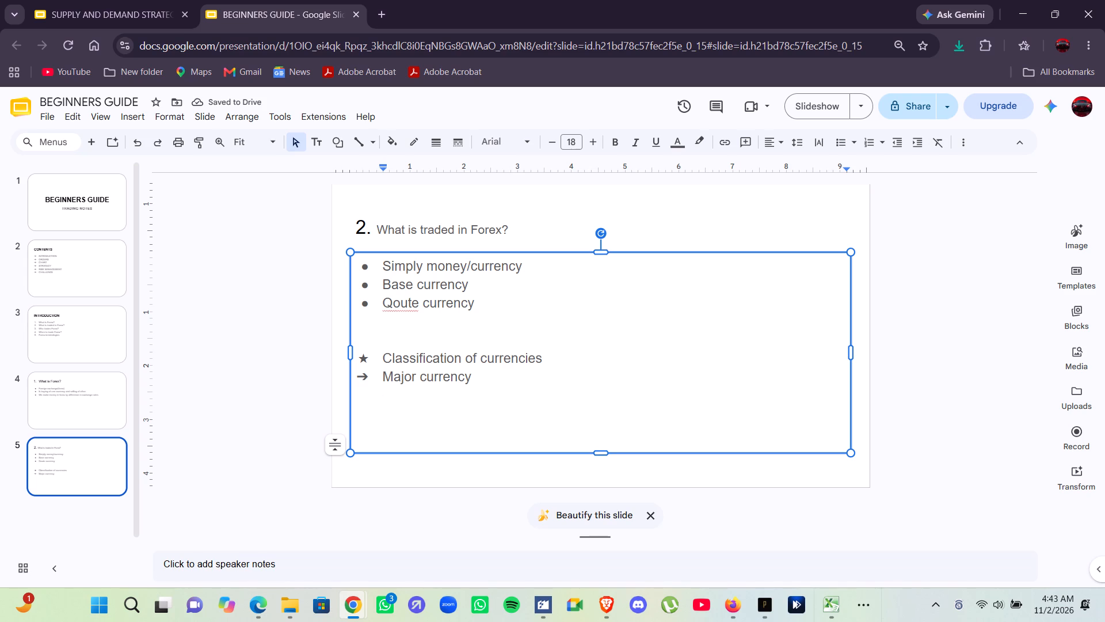
pyautogui.write('USD')
pyautogui.write('CAD')
pyautogui.press('Return')
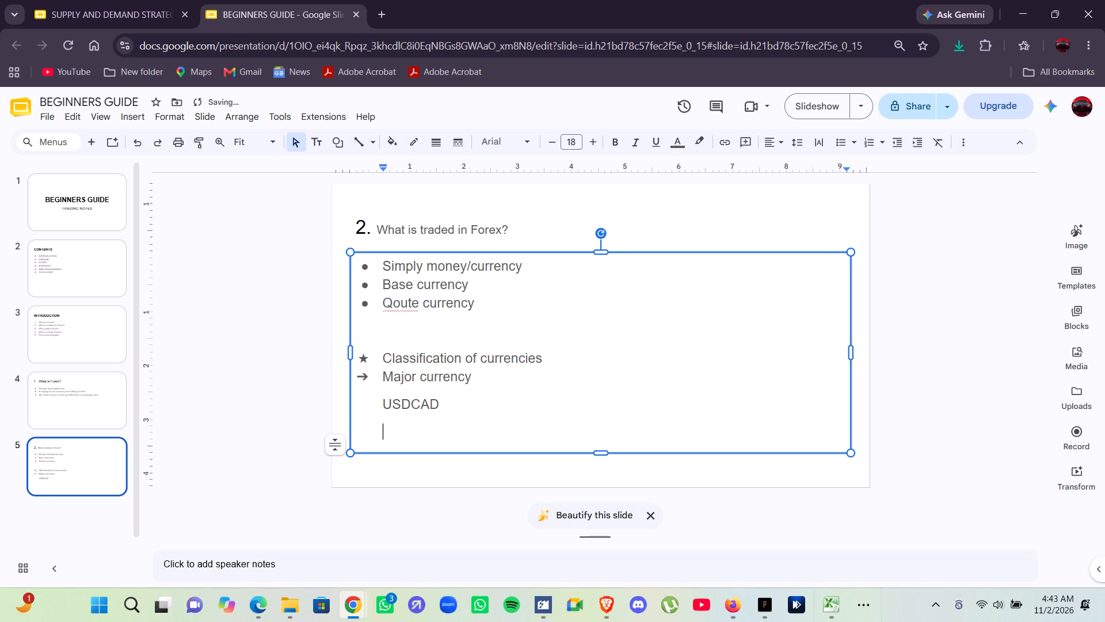
pyautogui.press('BackSpace')
pyautogui.press('BackSpace')
pyautogui.hotkey('shift', 'Return')
pyautogui.press('g')
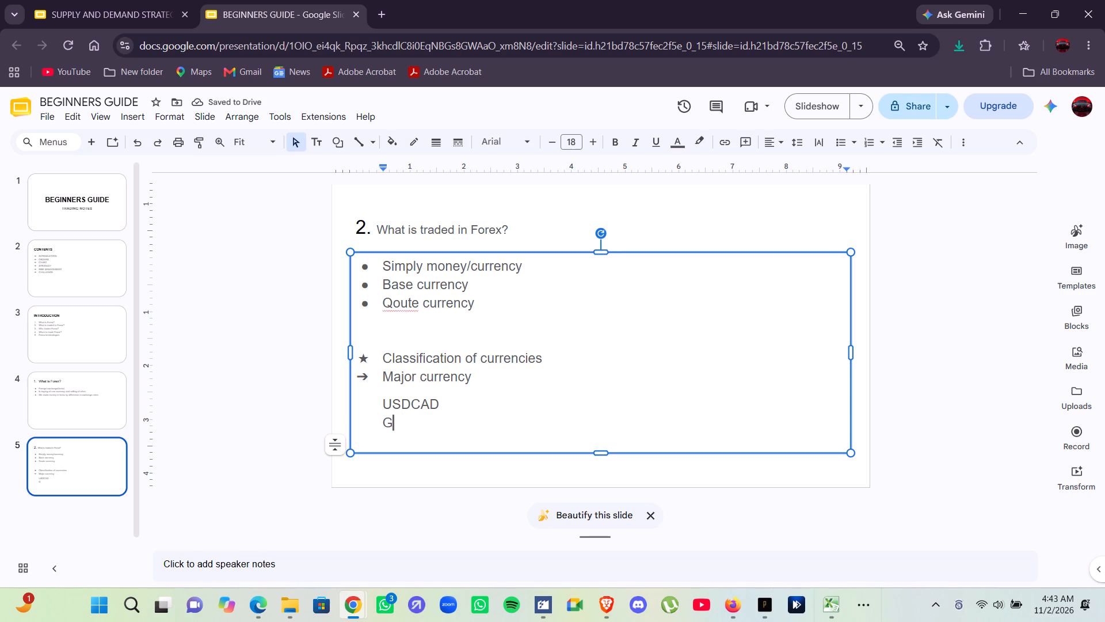
pyautogui.press('b')
pyautogui.write('PUSD')
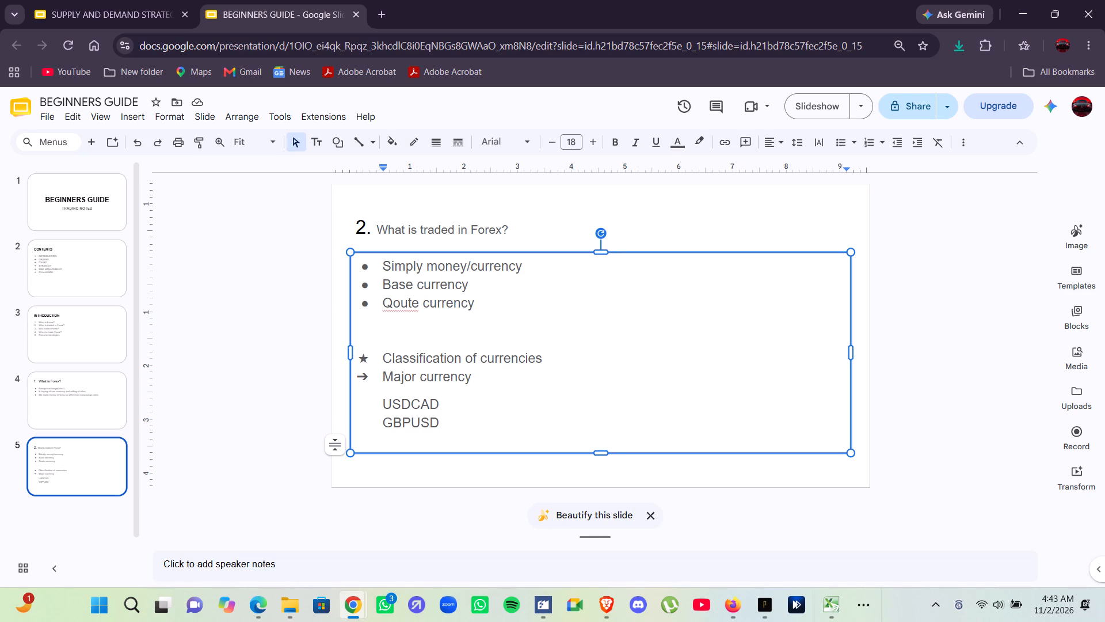
# Continue the list of major pairs below "GBPUSD" with the lines "EURUSD", "USDJPY", "USDCHF" and "AUDUSD".
pyautogui.hotkey('shift', 'Return')
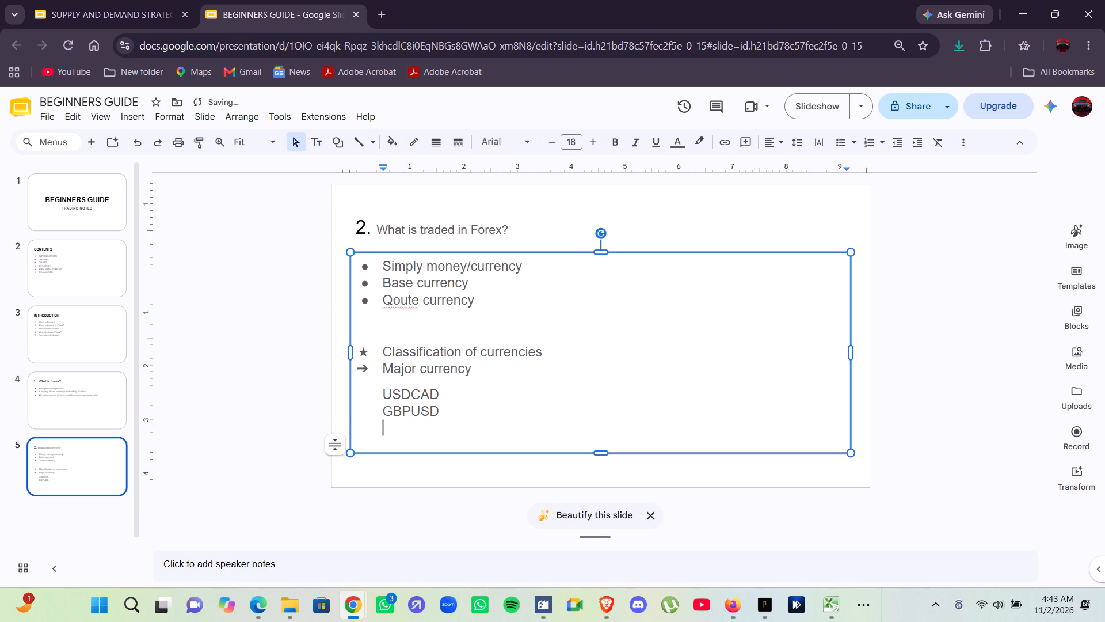
pyautogui.write('EUR')
pyautogui.write('USD')
pyautogui.hotkey('shift', 'Return')
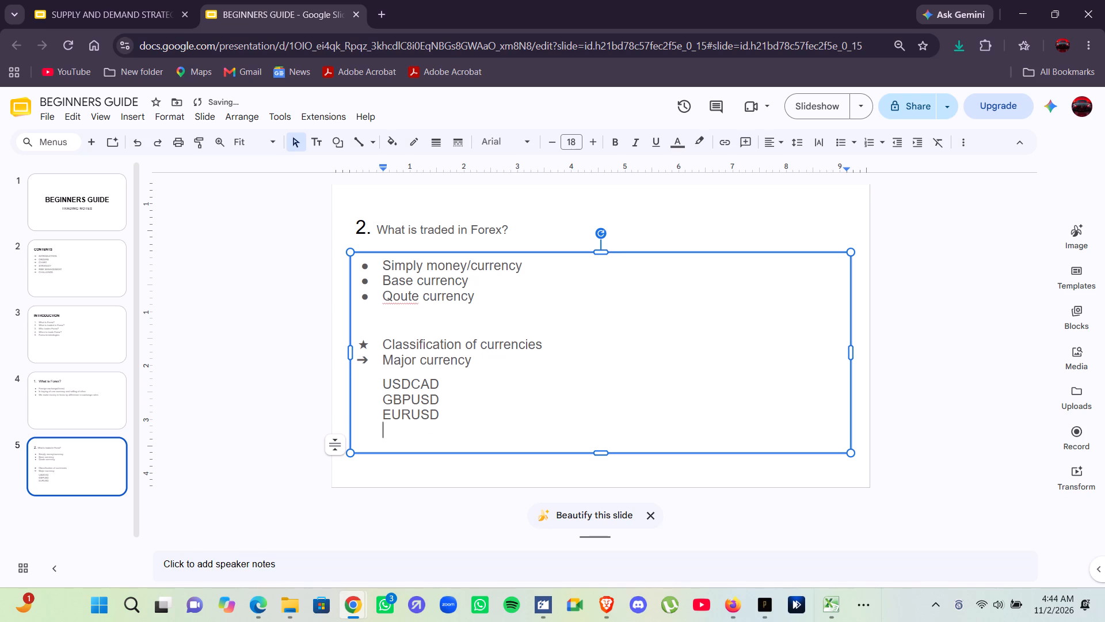
pyautogui.write('USD')
pyautogui.write('JPY')
pyautogui.hotkey('shift', 'Return')
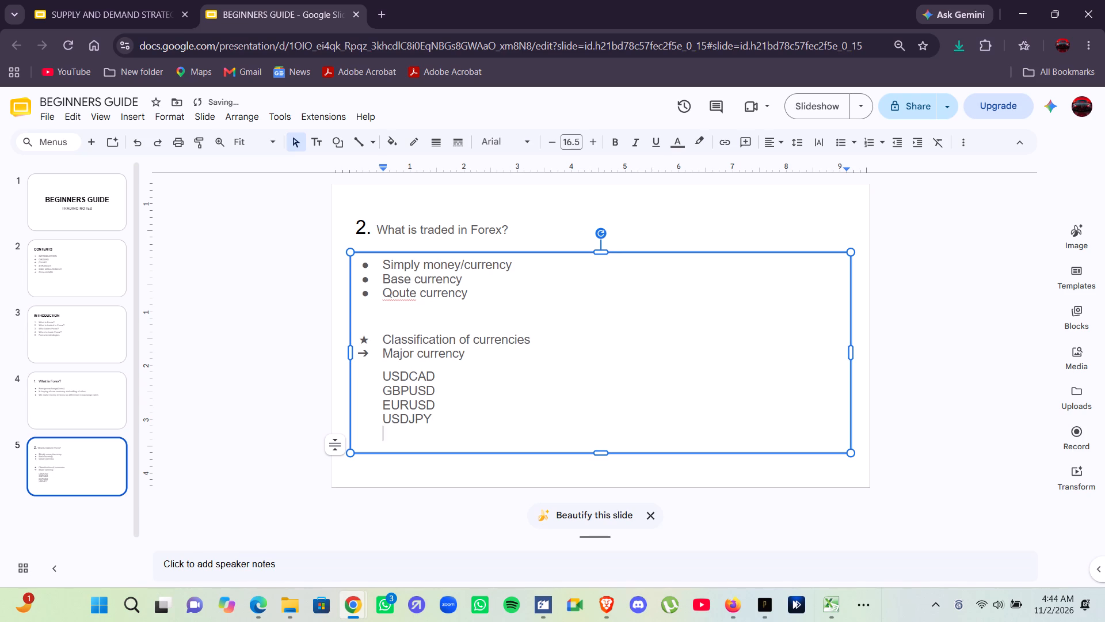
pyautogui.write('USDCHF')
pyautogui.hotkey('shift', 'Return')
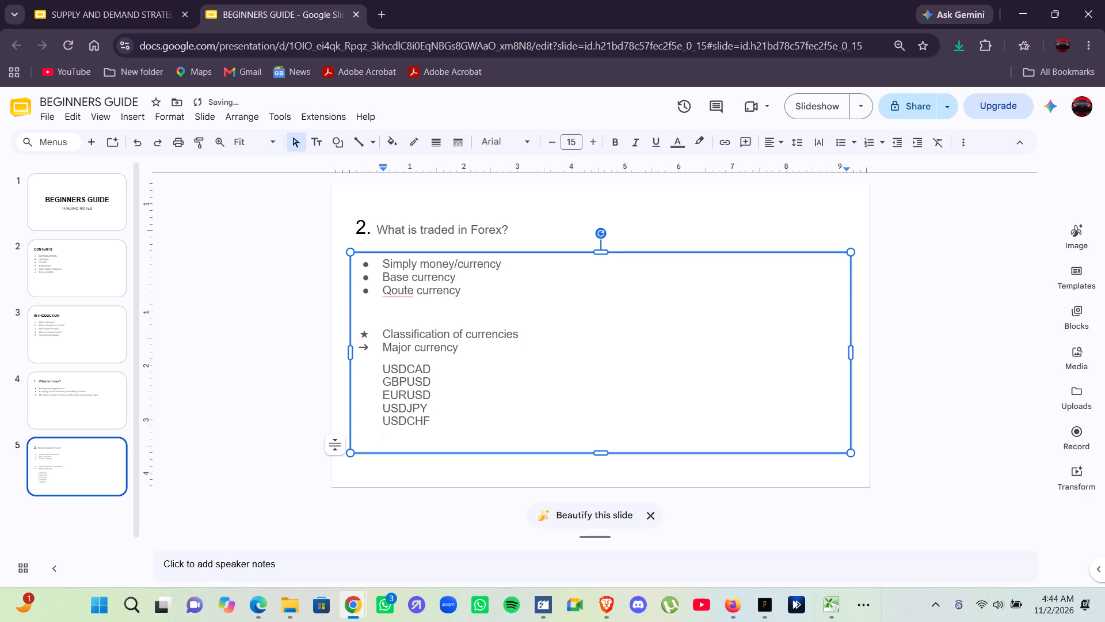
pyautogui.write('AU')
pyautogui.press('d')
pyautogui.write('USD')
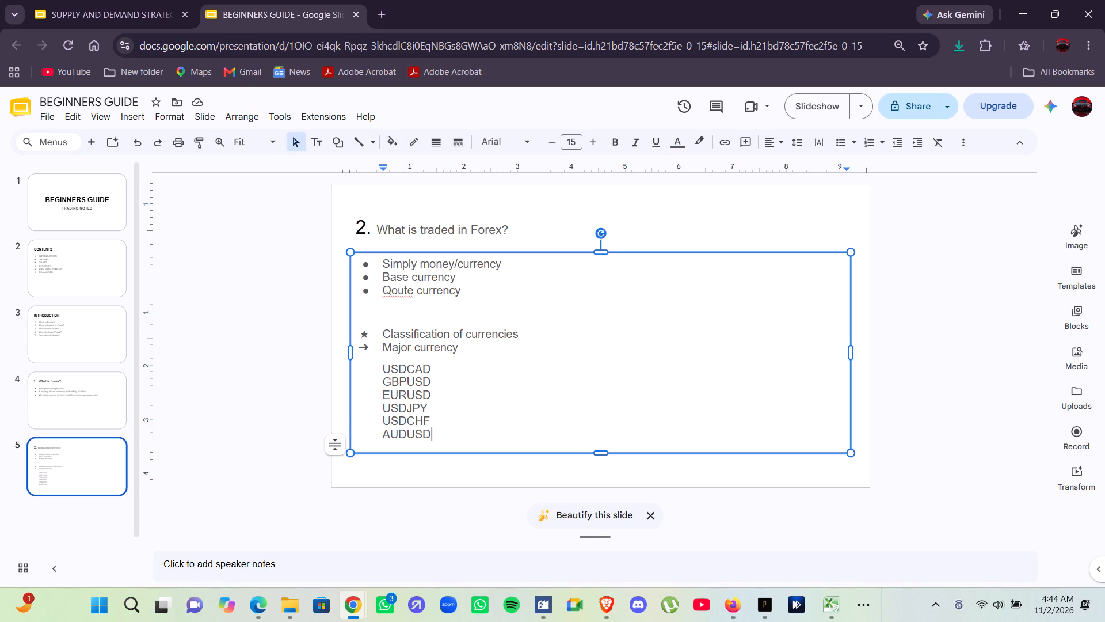
# Remove the gap above "USDCAD" so the pairs sit directly under "Major currency" as line breaks within that item.
pyautogui.click(380, 371)
pyautogui.press('BackSpace')
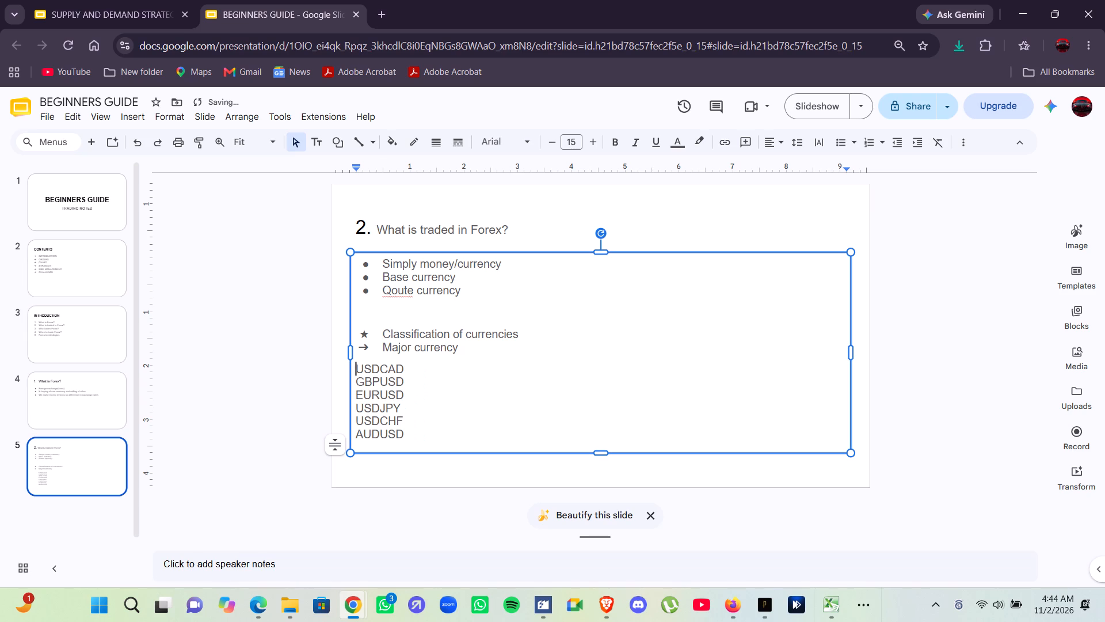
pyautogui.press('BackSpace')
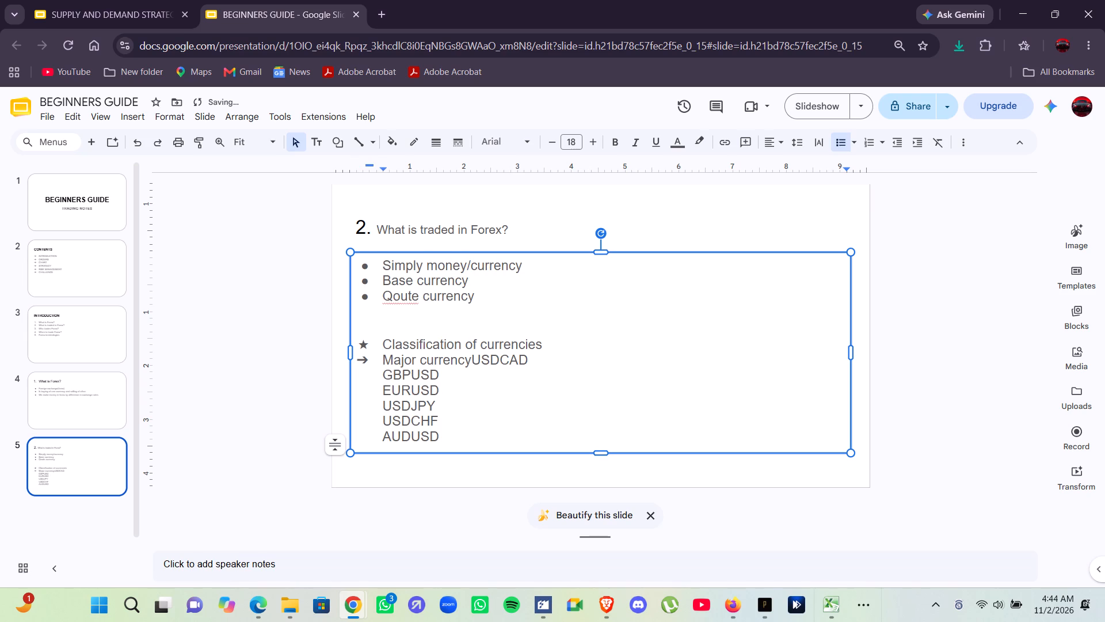
pyautogui.hotkey('shift', 'Return')
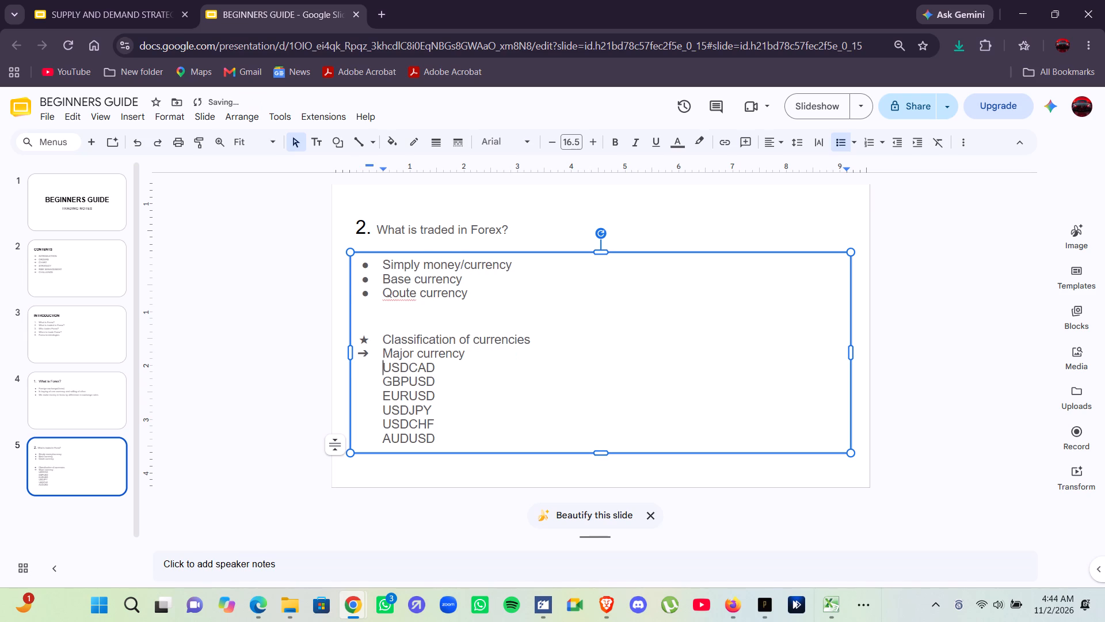
# Make the "Major currency" and "Classification of currencies" items bold.
pyautogui.click(467, 357)
pyautogui.moveTo(468, 355); pyautogui.dragTo(383, 351)
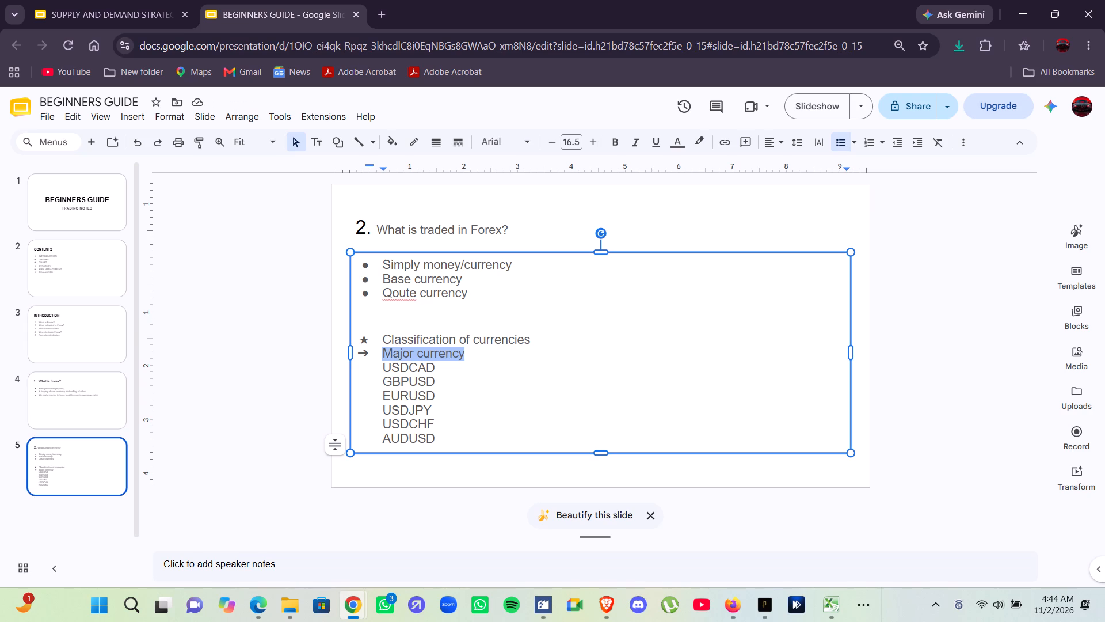
pyautogui.hotkey('ctrl', 'b')
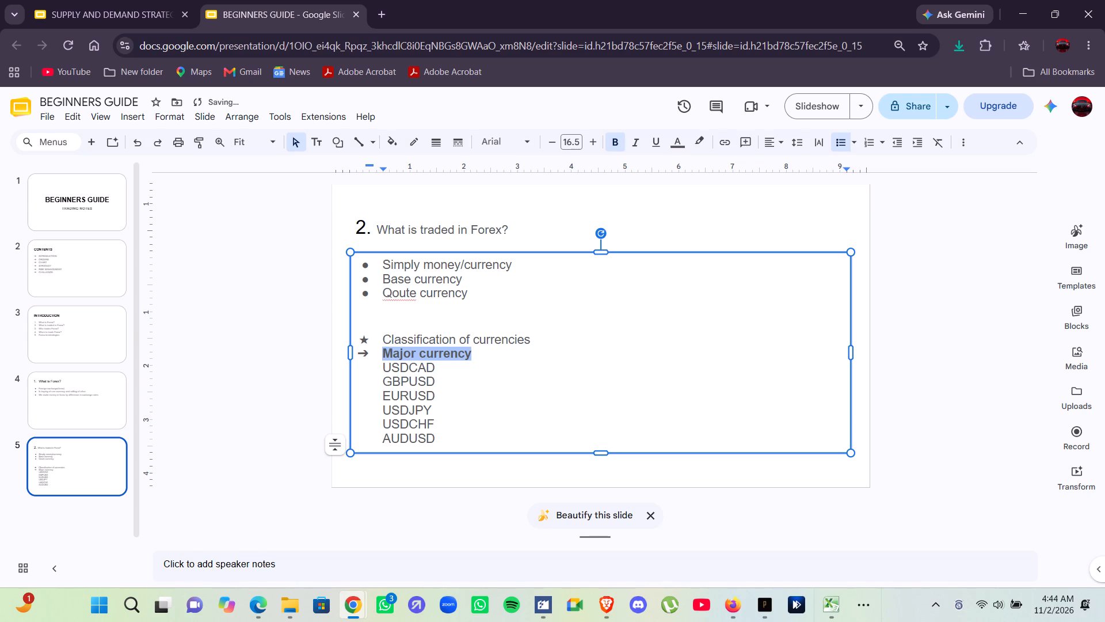
pyautogui.click(532, 344)
pyautogui.moveTo(534, 341); pyautogui.dragTo(386, 332)
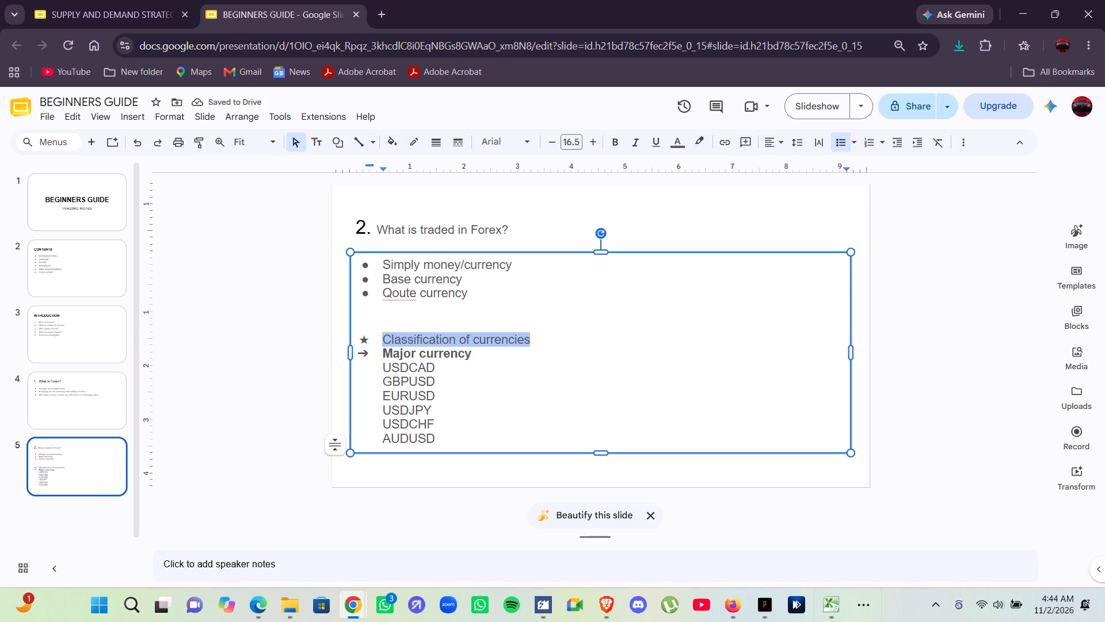
pyautogui.moveTo(386, 332); pyautogui.dragTo(382, 332)
pyautogui.hotkey('ctrl', 'b')
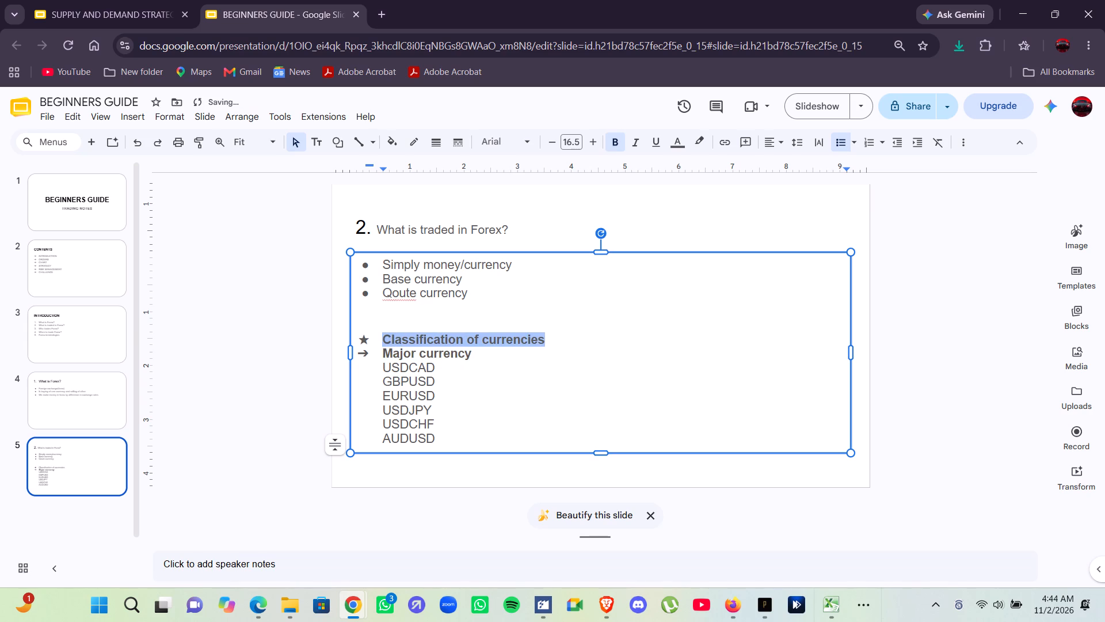
pyautogui.click(481, 437)
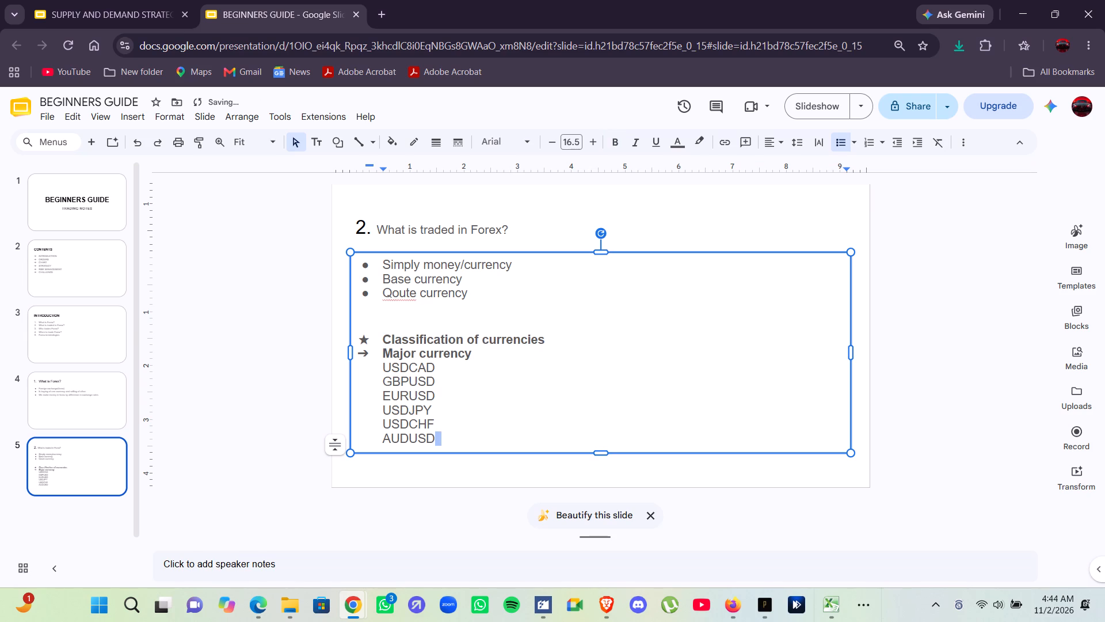
# Delete the blank line between "Qoute currency" and "Classification of currencies".
pyautogui.click(399, 313)
pyautogui.press('BackSpace')
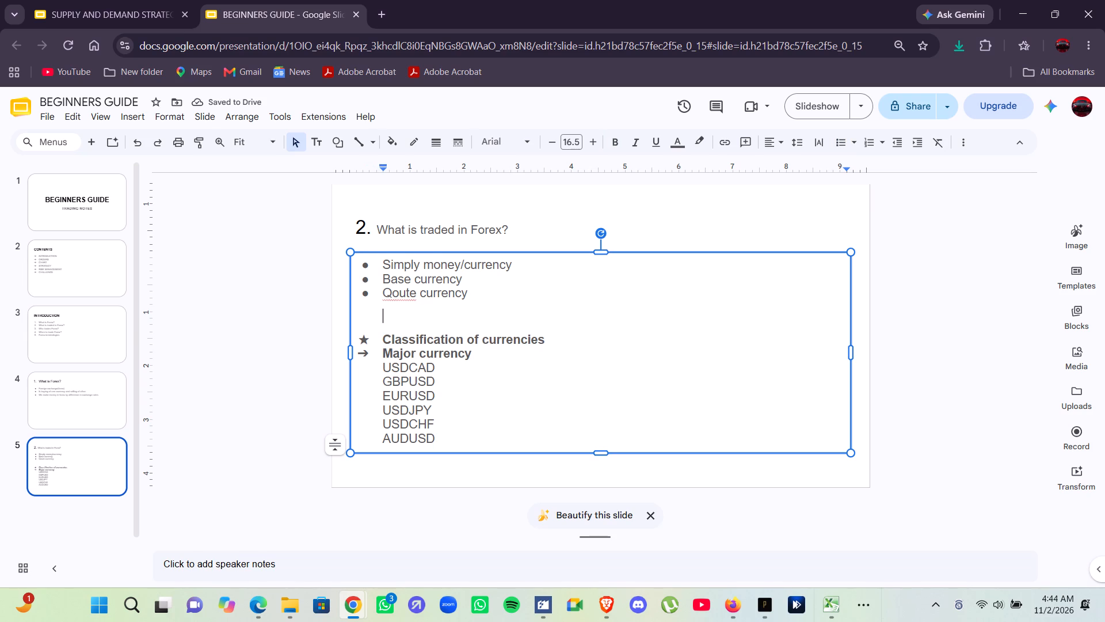
pyautogui.press('BackSpace')
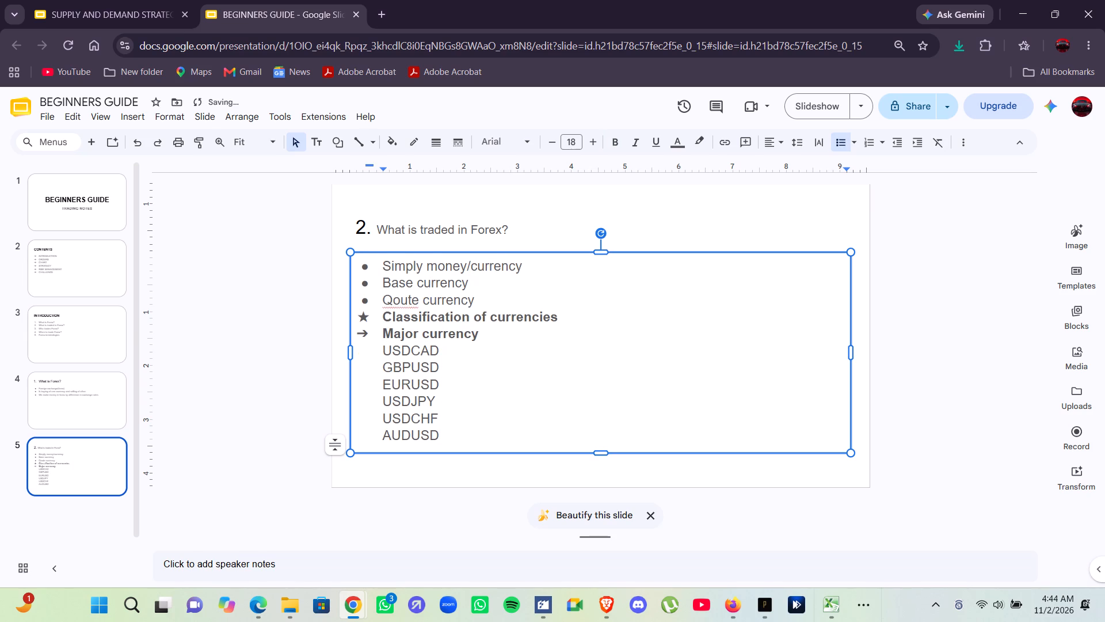
pyautogui.click(489, 447)
# Enlarge the body text box by extending its top edge up to the slide title and its bottom edge close to the slide's lower edge.
pyautogui.moveTo(601, 254); pyautogui.dragTo(599, 242)
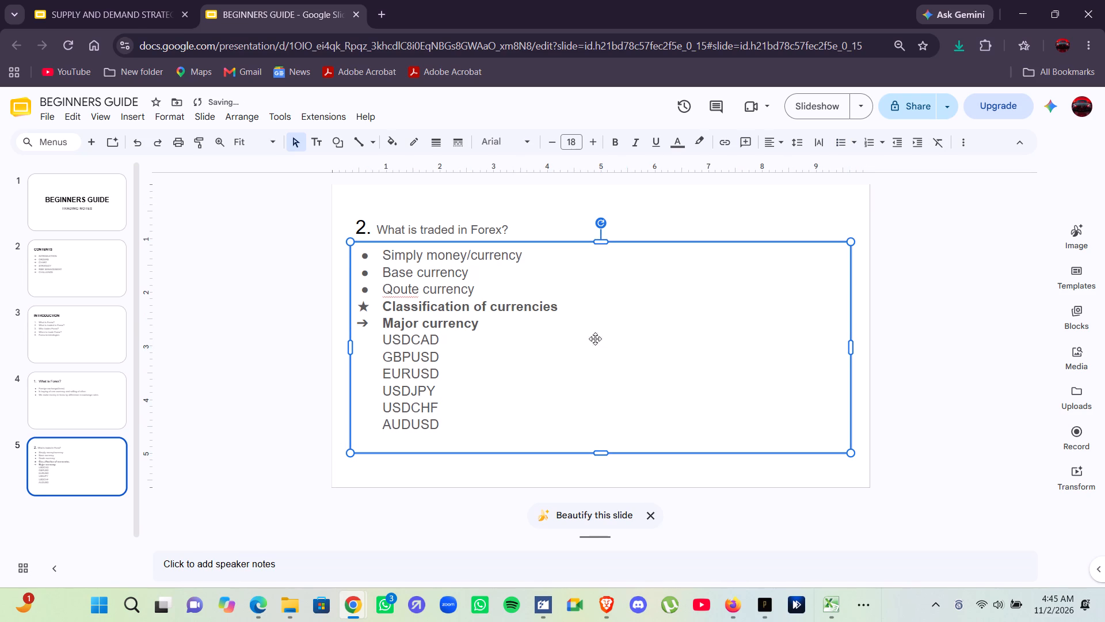
pyautogui.click(571, 403)
pyautogui.moveTo(599, 454); pyautogui.dragTo(602, 473)
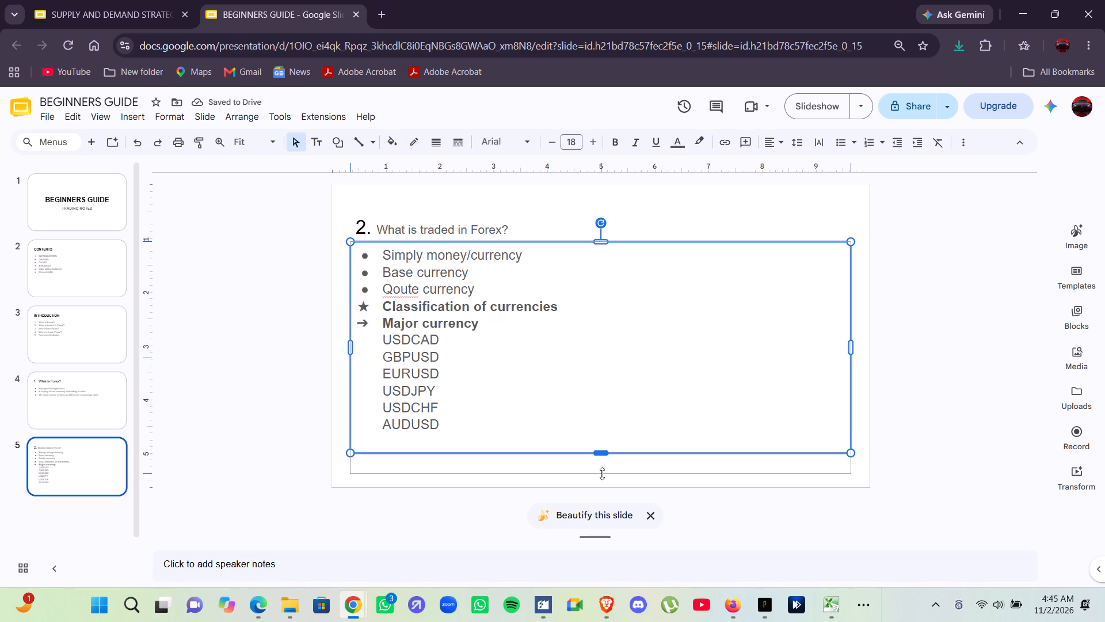
pyautogui.moveTo(602, 473); pyautogui.dragTo(602, 476)
pyautogui.click(466, 450)
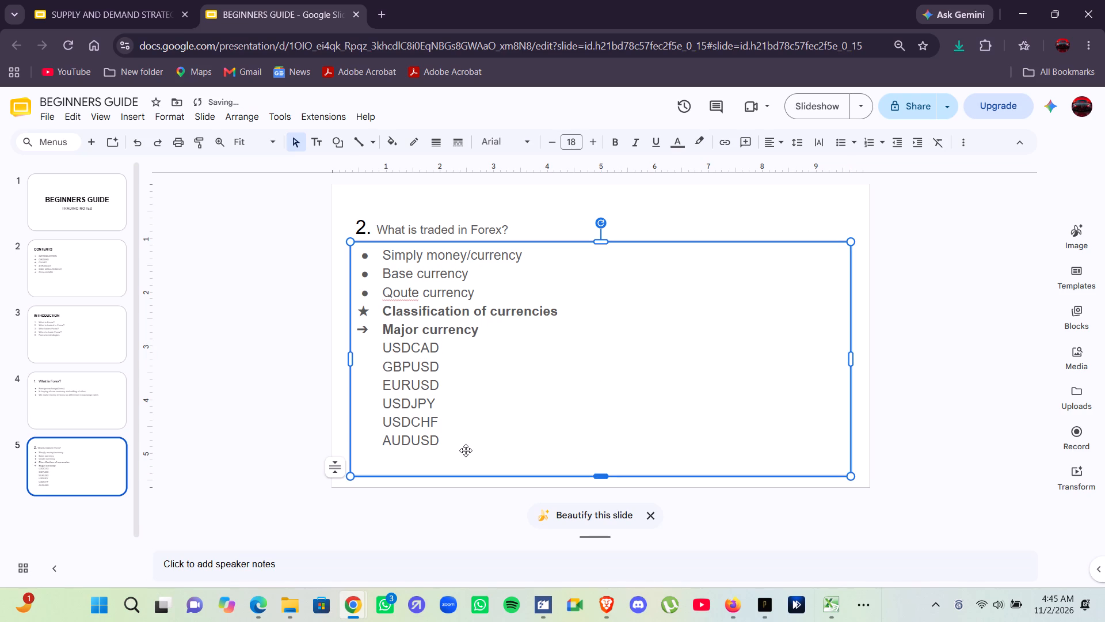
# Add a "Minor currency" arrow item below "AUDUSD" in the body text of slide 5.
pyautogui.click(456, 439)
pyautogui.doubleClick(428, 449)
pyautogui.click(460, 441)
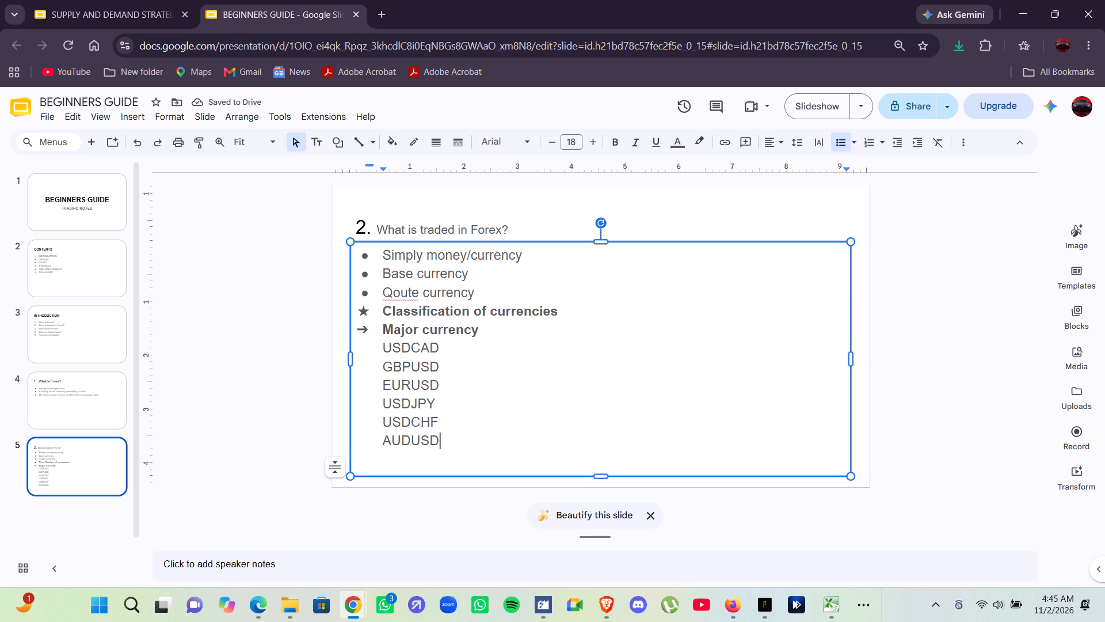
pyautogui.press('Return')
pyautogui.press('m')
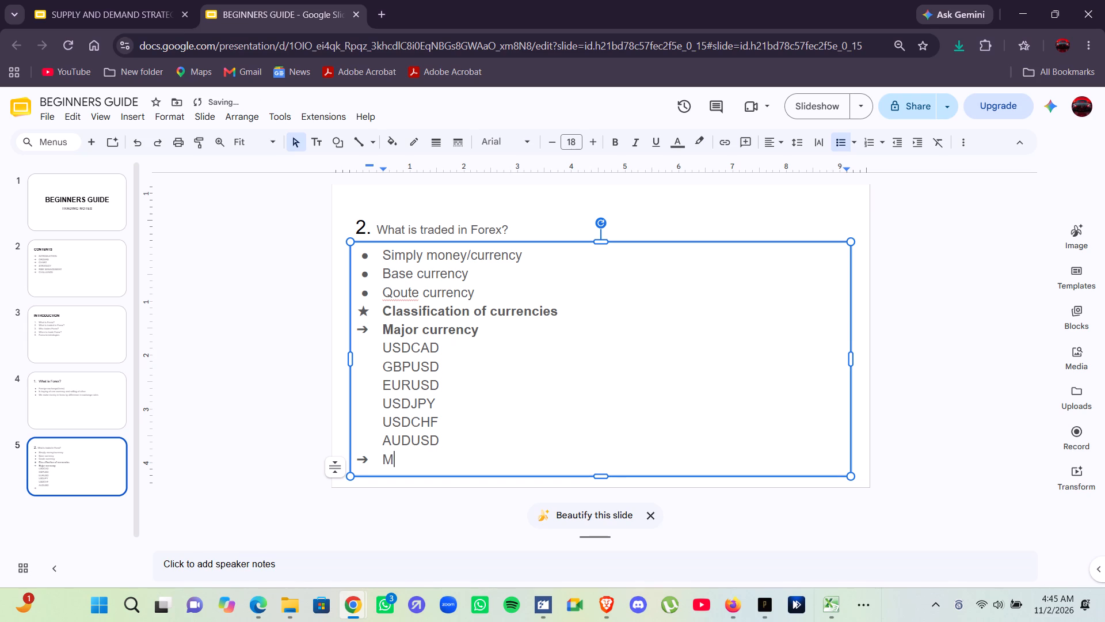
pyautogui.press('i')
pyautogui.write('nor')
pyautogui.press('space')
pyautogui.write('cu')
pyautogui.write('rrency')
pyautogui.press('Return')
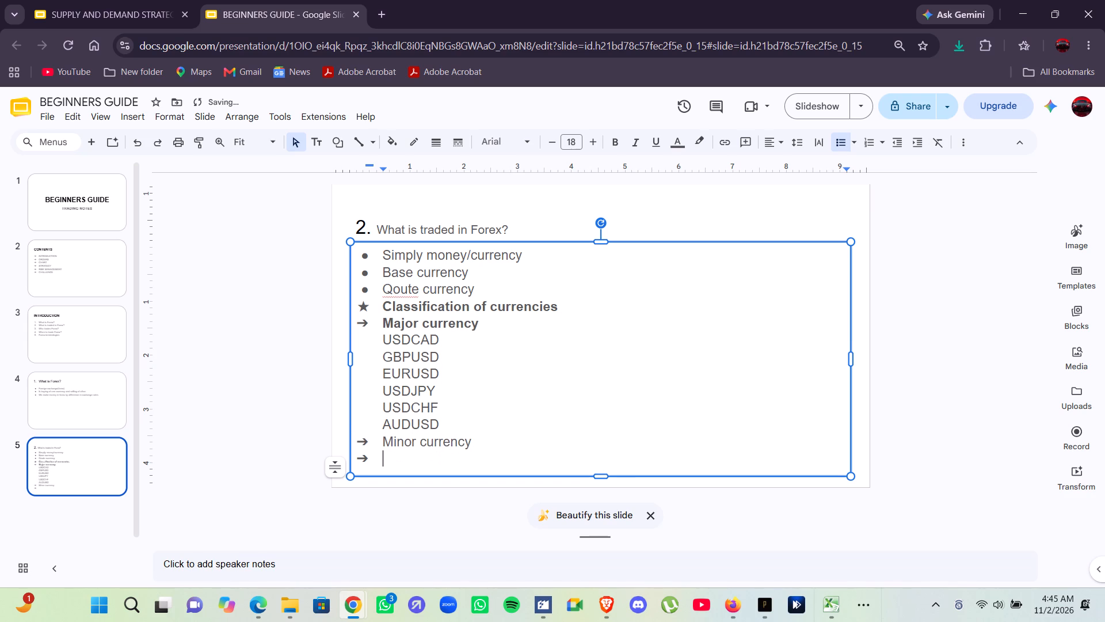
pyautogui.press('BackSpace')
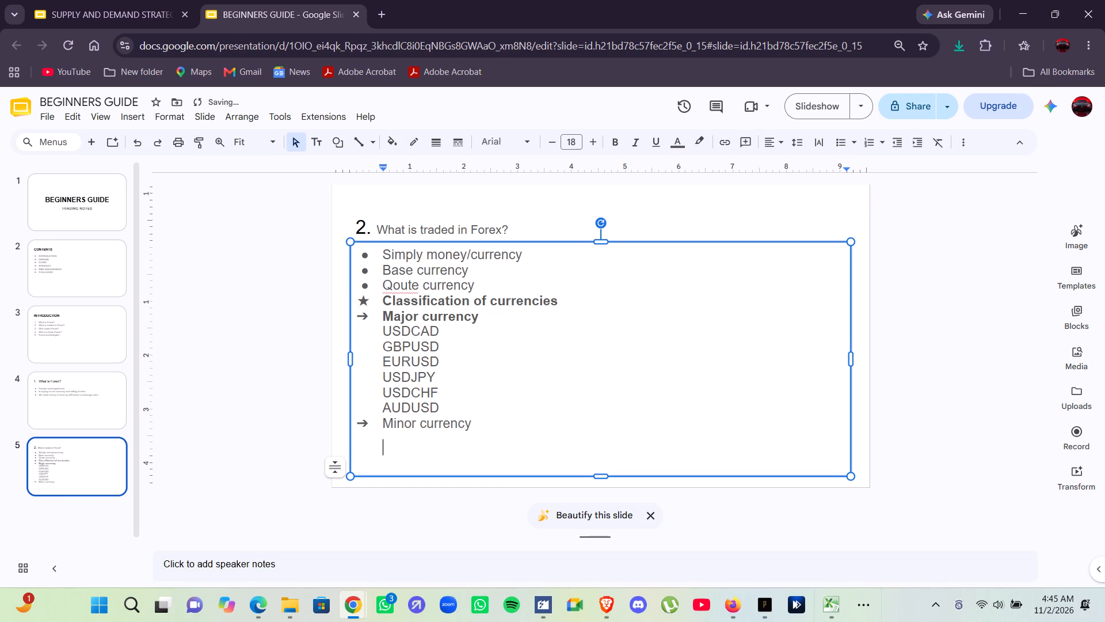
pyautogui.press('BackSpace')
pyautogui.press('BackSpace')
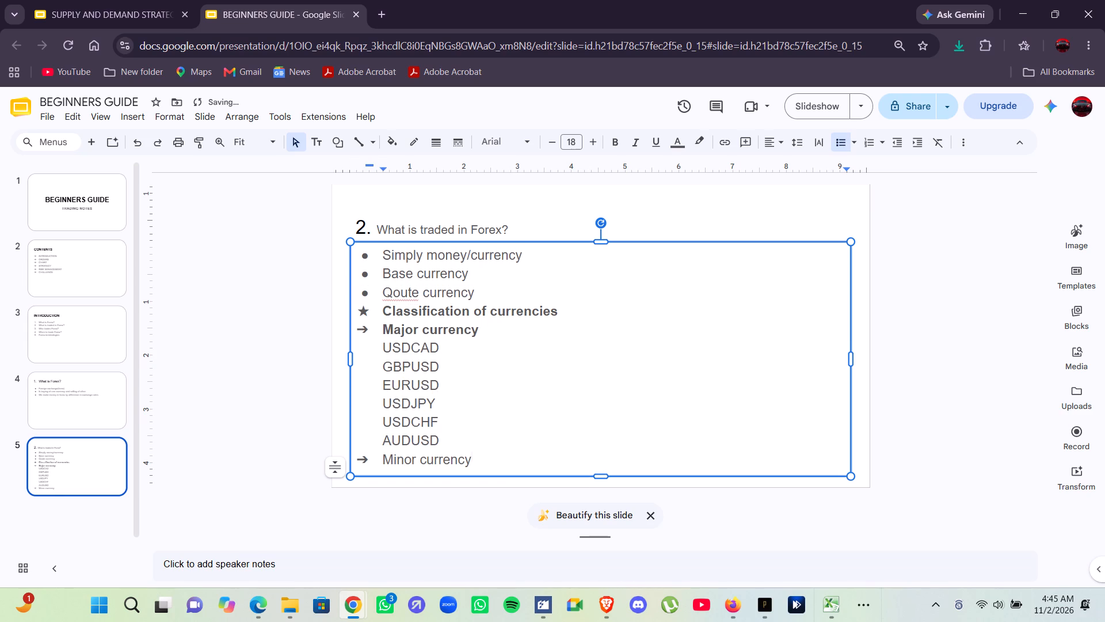
# List the pairs EURJPY, GBPJPY and NZDCAD under "Minor currency" as line breaks within that item.
pyautogui.hotkey('shift', 'Return')
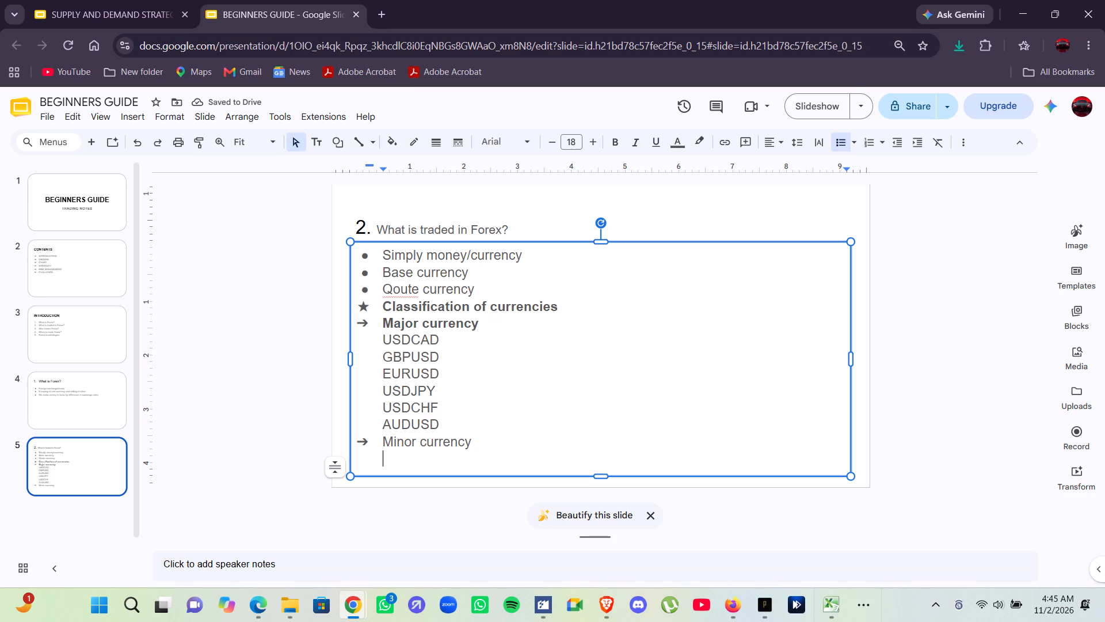
pyautogui.write('EURJPY')
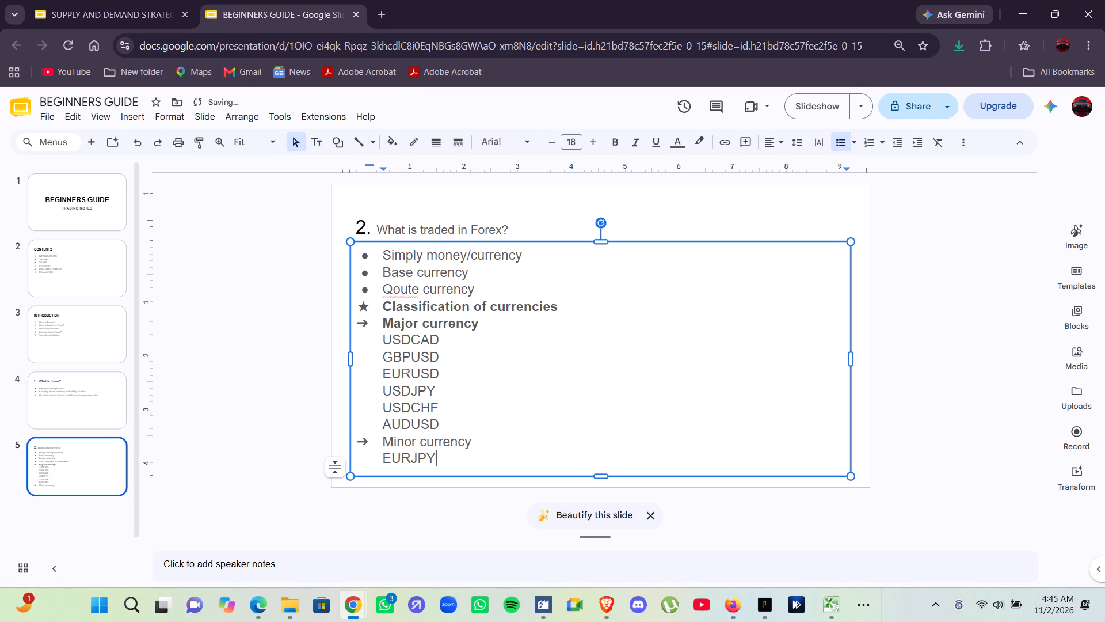
pyautogui.hotkey('shift', 'Return')
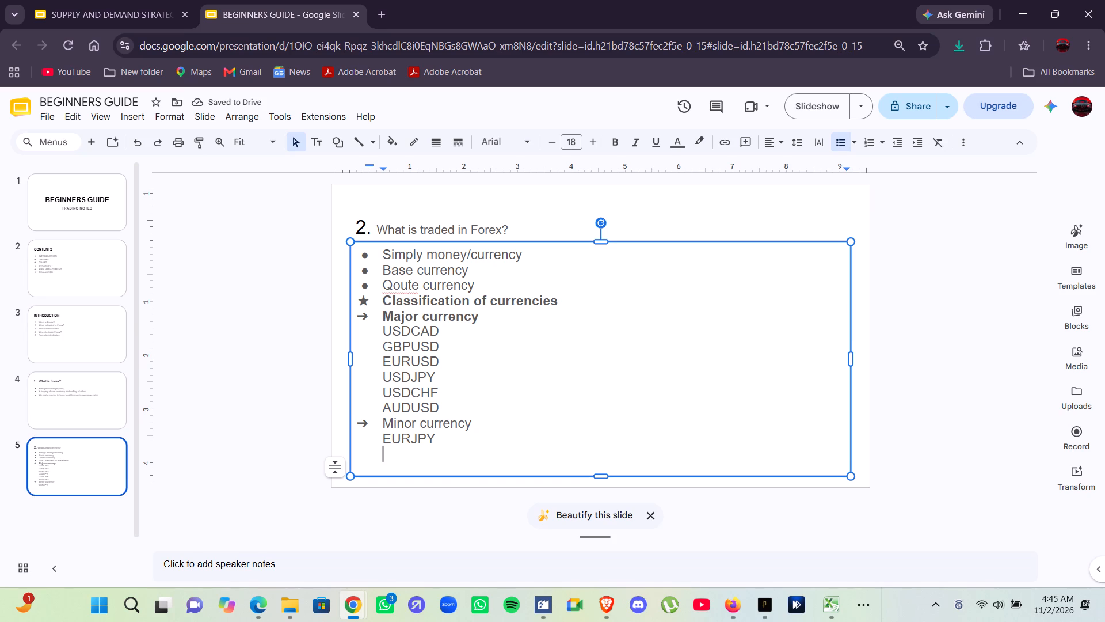
pyautogui.press('g')
pyautogui.press('b')
pyautogui.press('p')
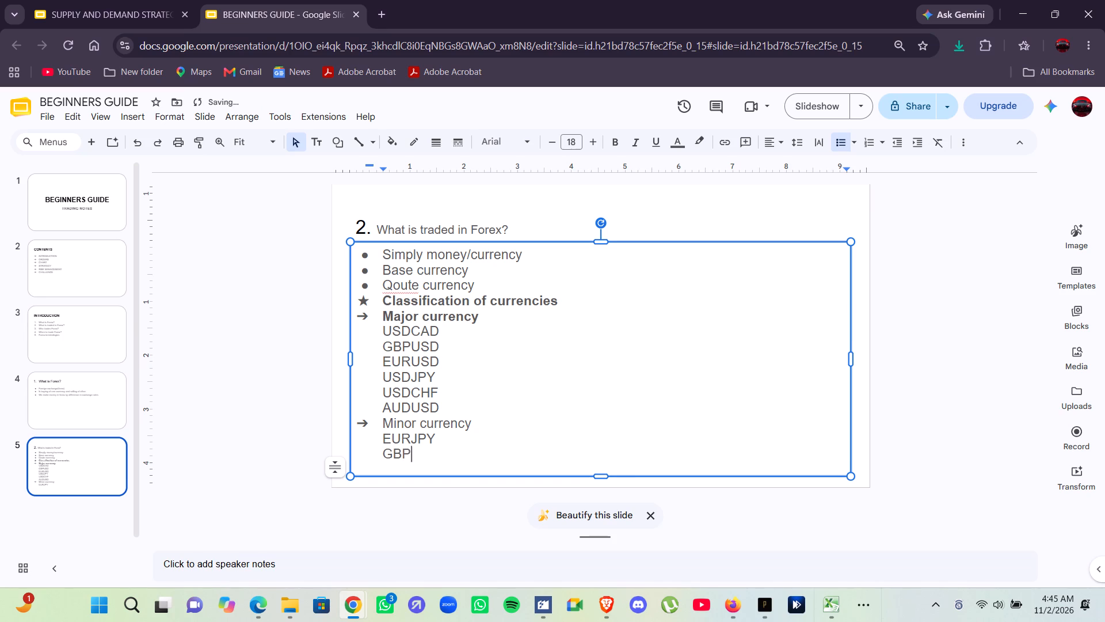
pyautogui.write('JPY')
pyautogui.hotkey('shift', 'Return')
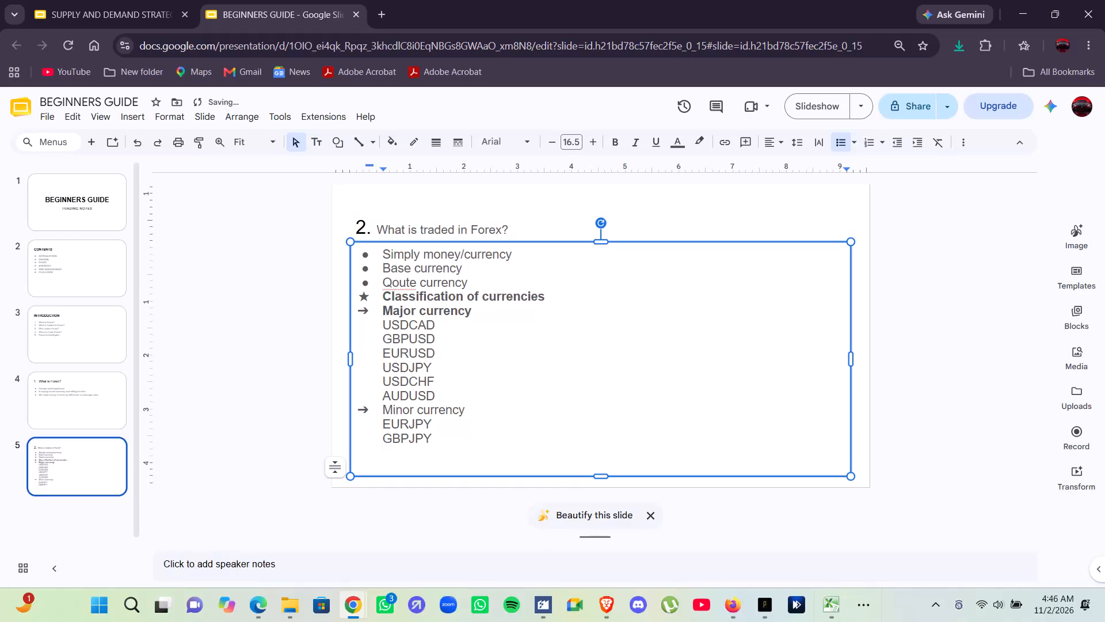
pyautogui.press('n')
pyautogui.write('ZD')
pyautogui.write('CAD')
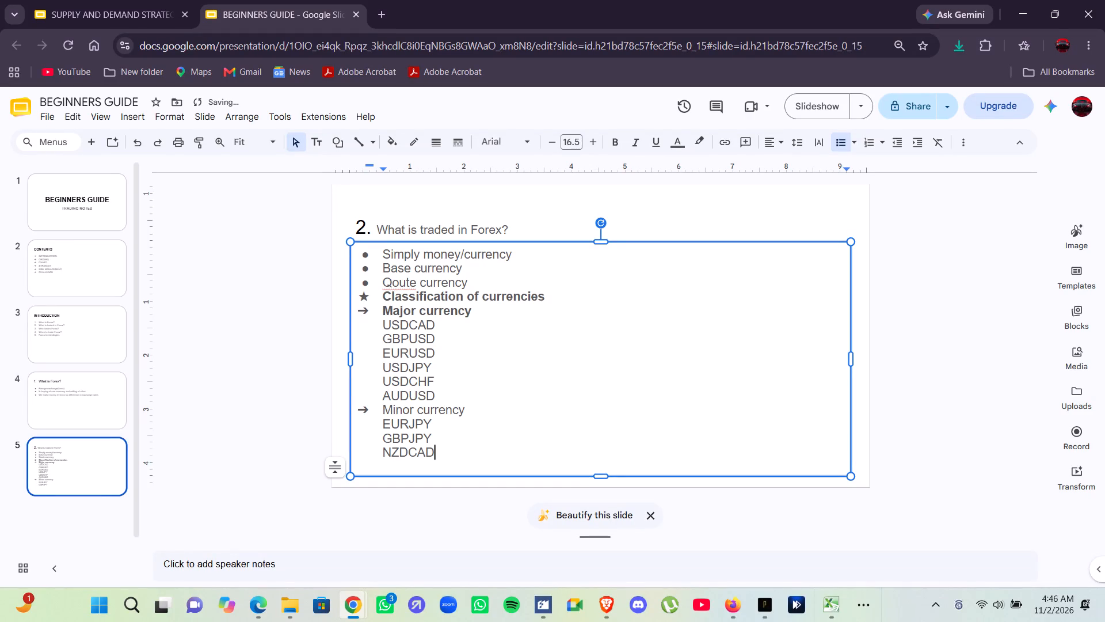
# Continue the minor pairs list below "NZDCAD" with EURCHF, AUDCHF and CADJPY as line breaks in the same item.
pyautogui.hotkey('shift', 'Return')
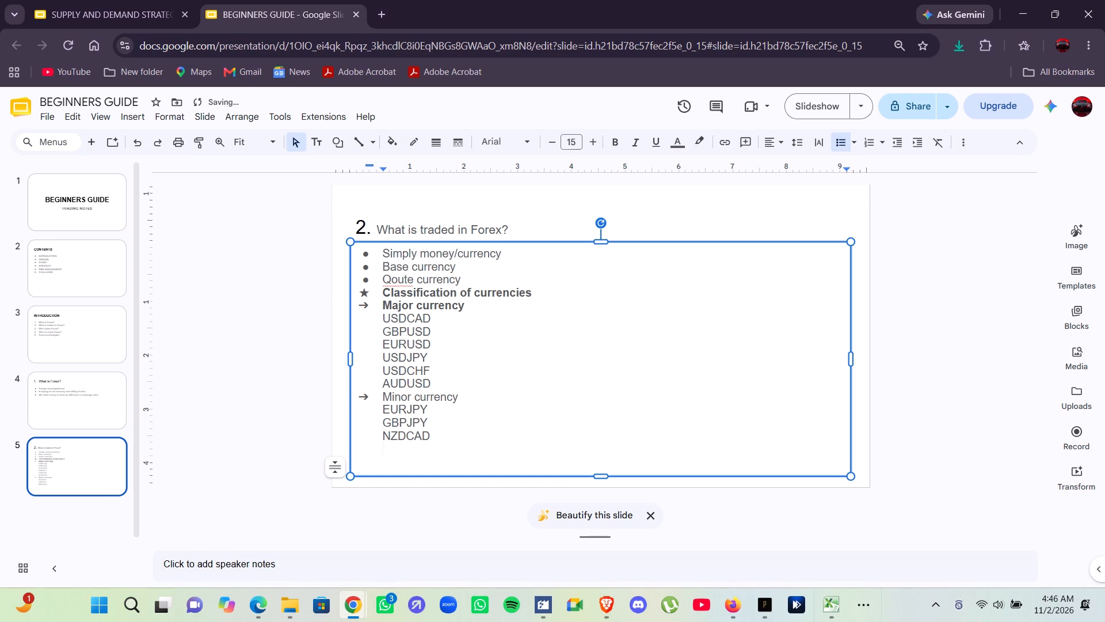
pyautogui.write('EUR')
pyautogui.write('CHF')
pyautogui.hotkey('shift', 'Return')
pyautogui.write('AUD')
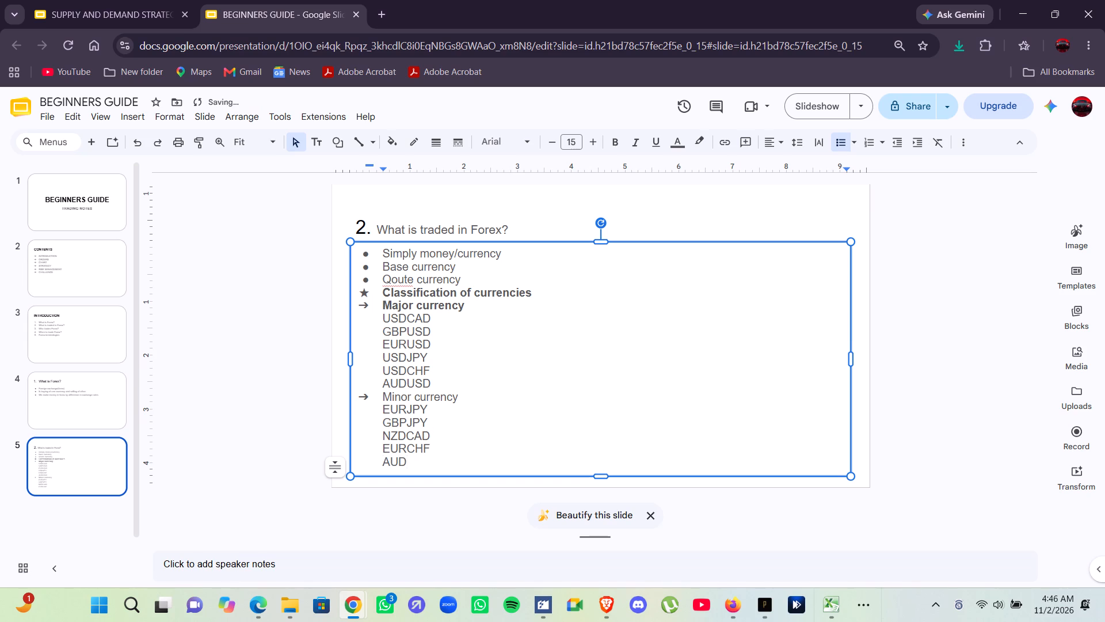
pyautogui.write('CHF')
pyautogui.hotkey('shift', 'Return')
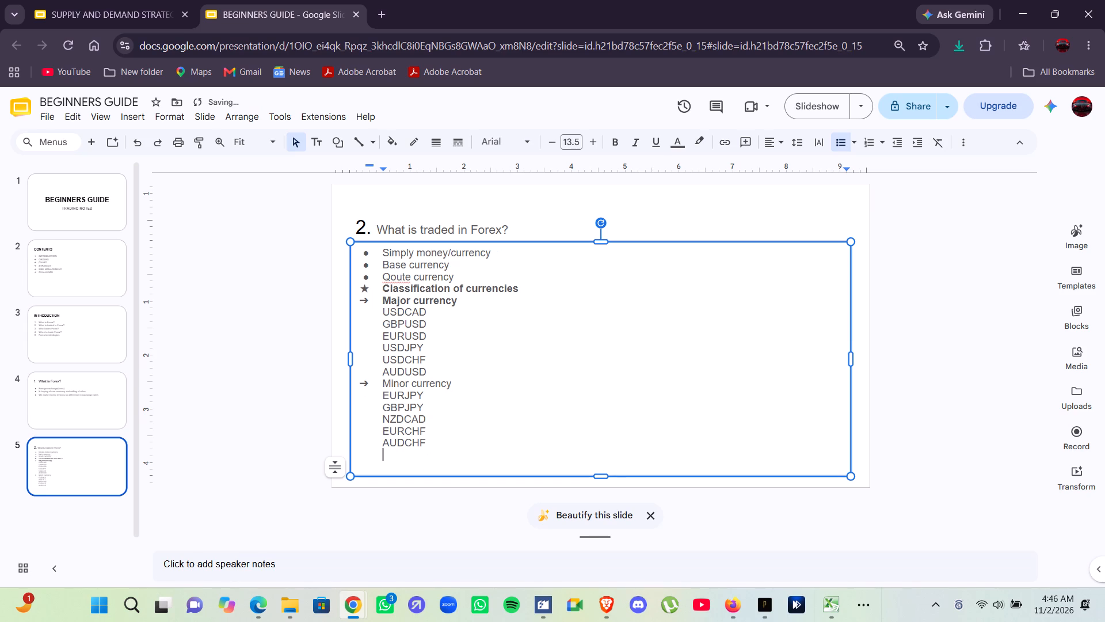
pyautogui.write('CAD')
pyautogui.write('JPY')
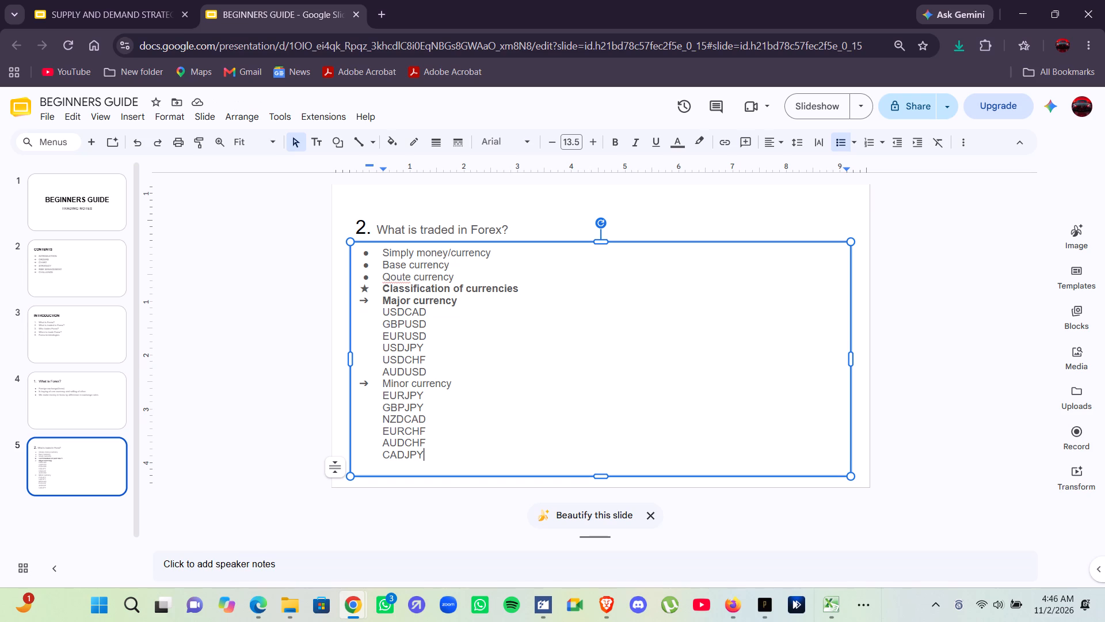
pyautogui.hotkey('shift', 'Return')
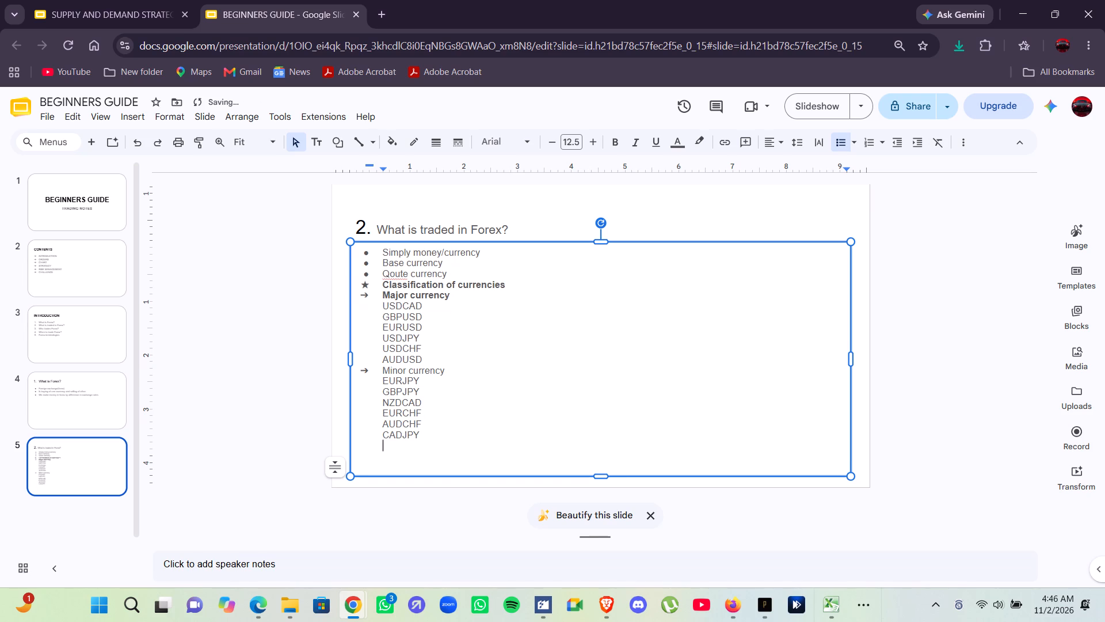
pyautogui.press('BackSpace')
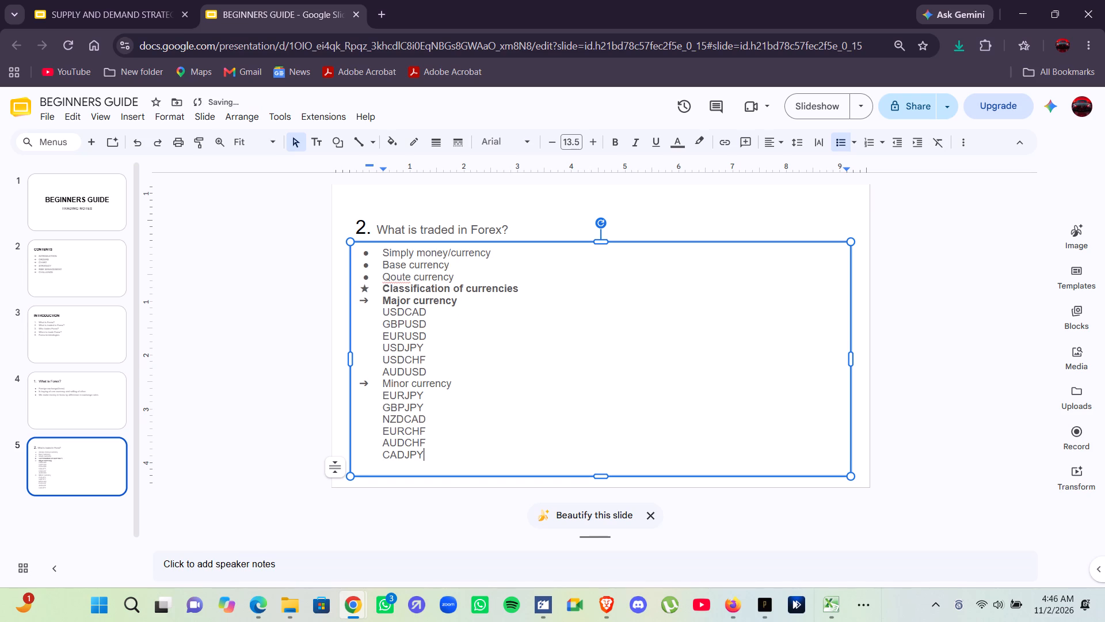
# Narrow slide 5's body text box by pulling its right edge in to just beyond the "Classification of currencies" text.
pyautogui.scroll(1, 452, 391)
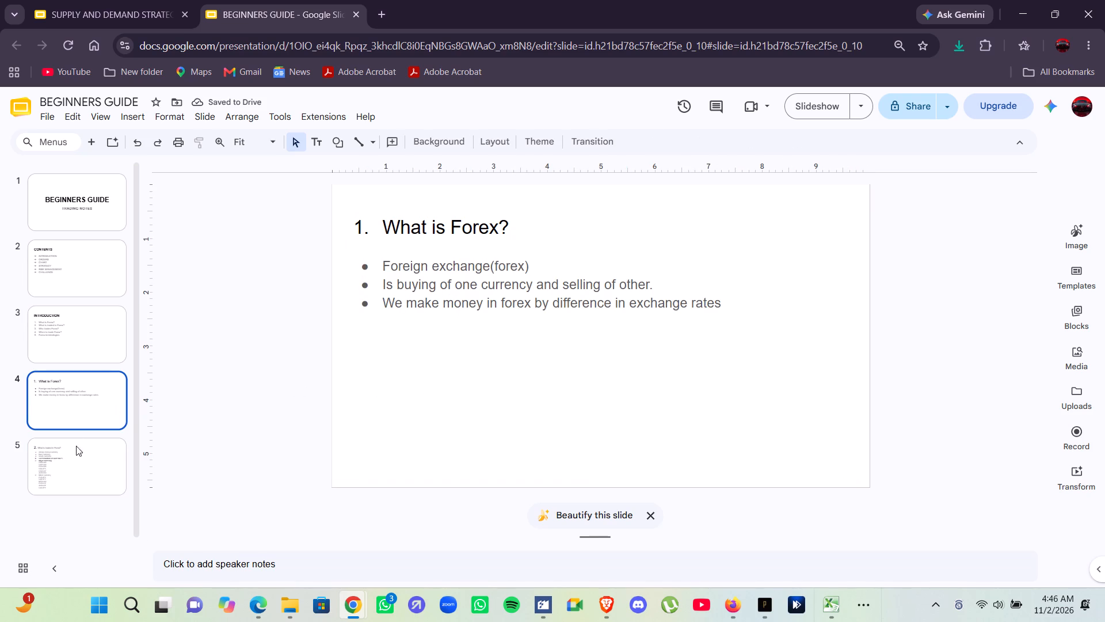
pyautogui.click(86, 453)
pyautogui.scroll(1, 557, 392)
pyautogui.click(64, 449)
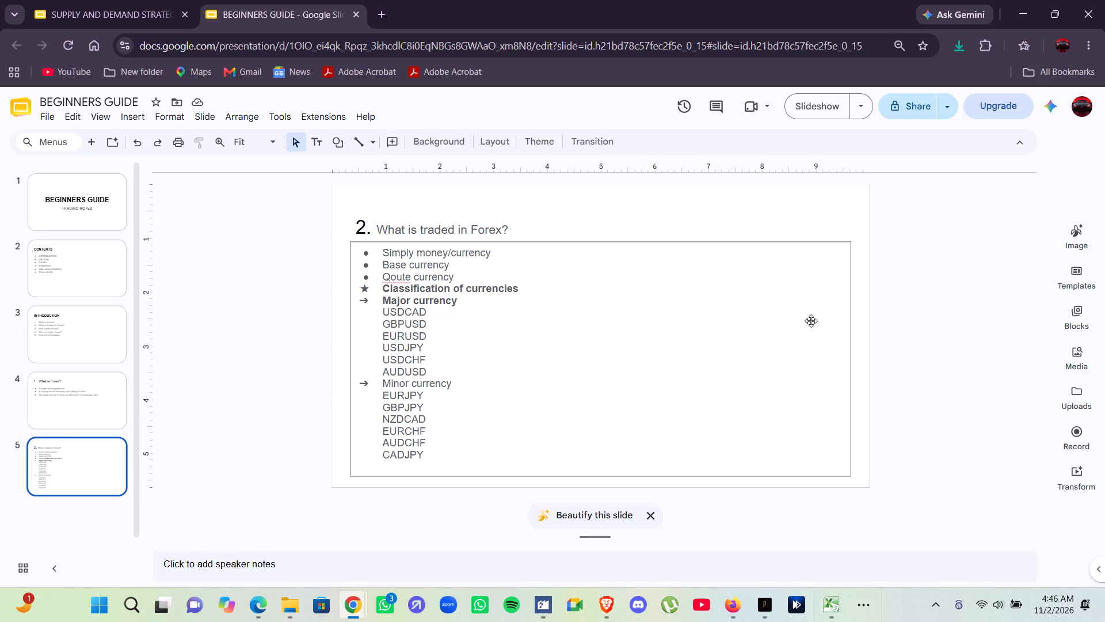
pyautogui.click(852, 333)
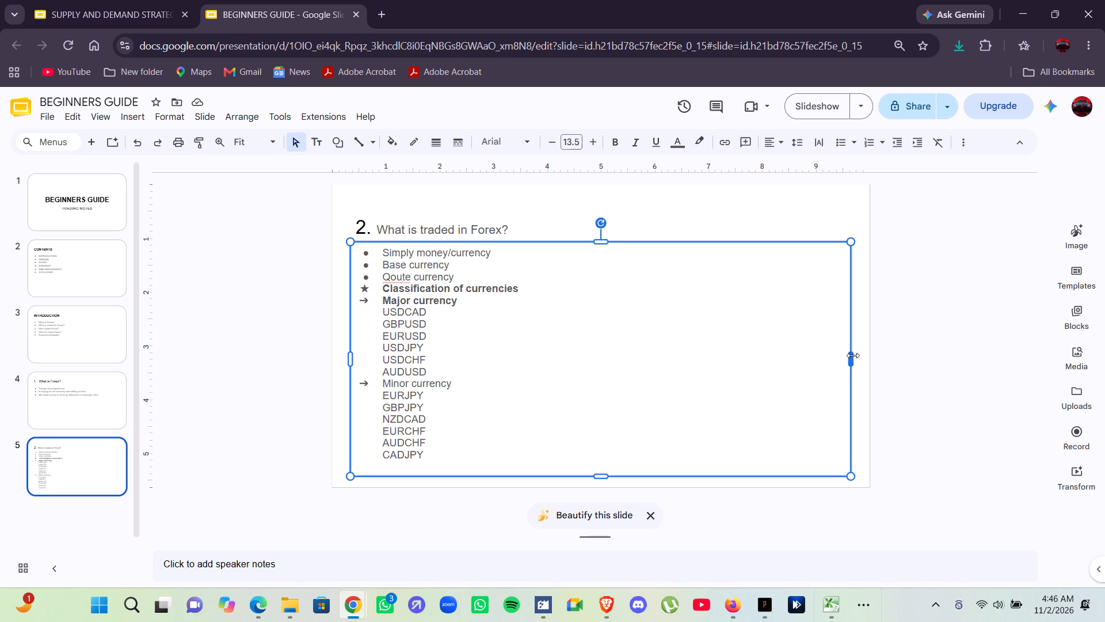
pyautogui.moveTo(851, 355); pyautogui.dragTo(600, 348)
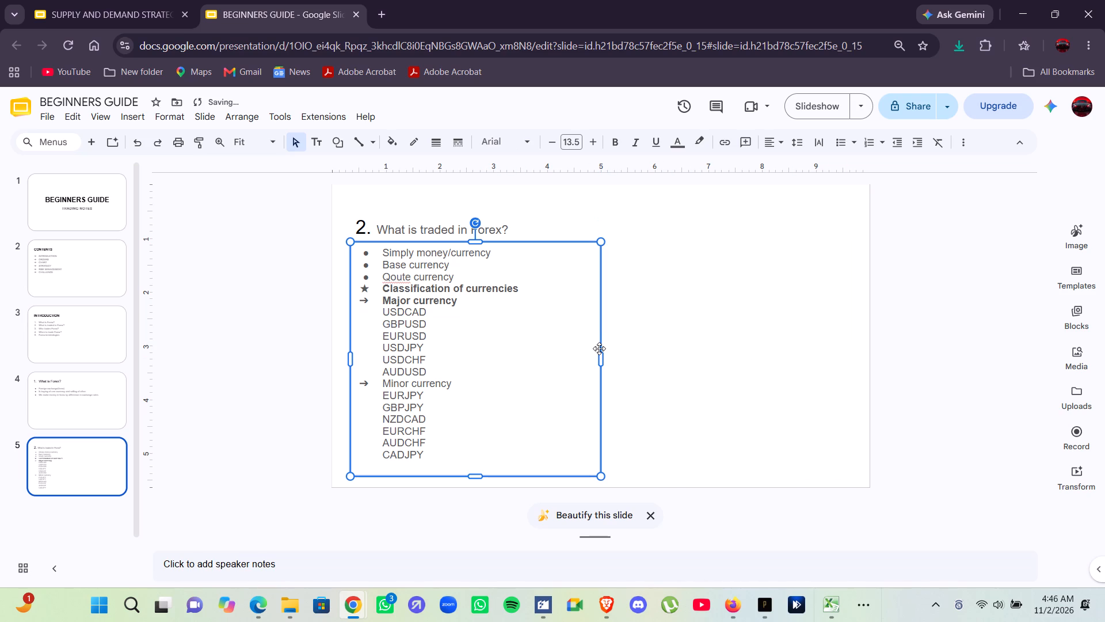
pyautogui.moveTo(600, 357); pyautogui.dragTo(529, 342)
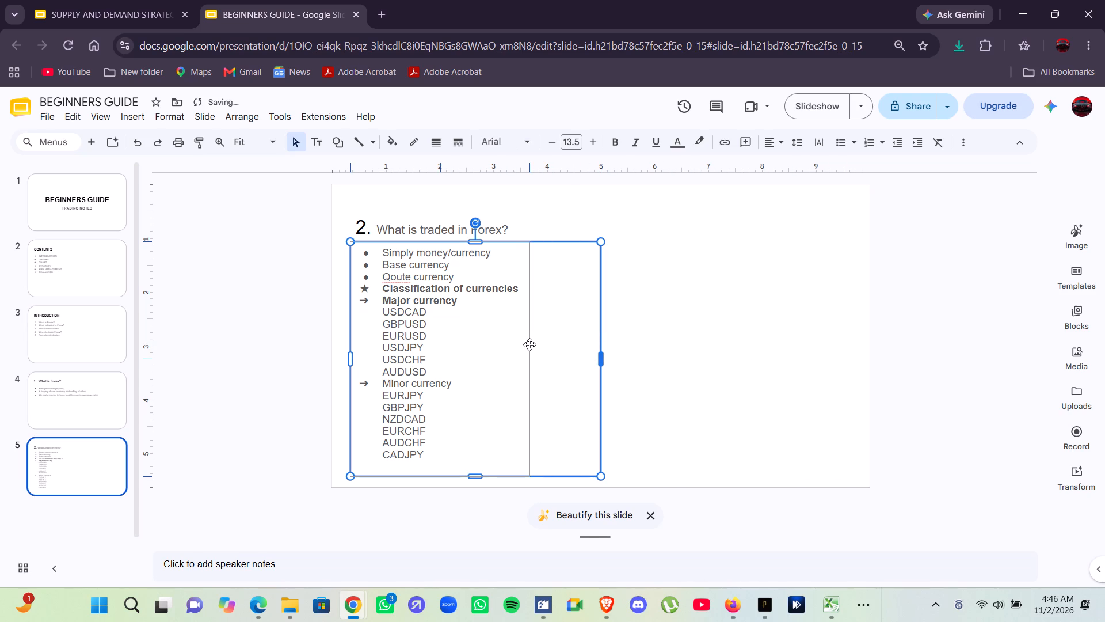
# Make the "Minor currency" heading in slide 5's body text bold.
pyautogui.click(562, 348)
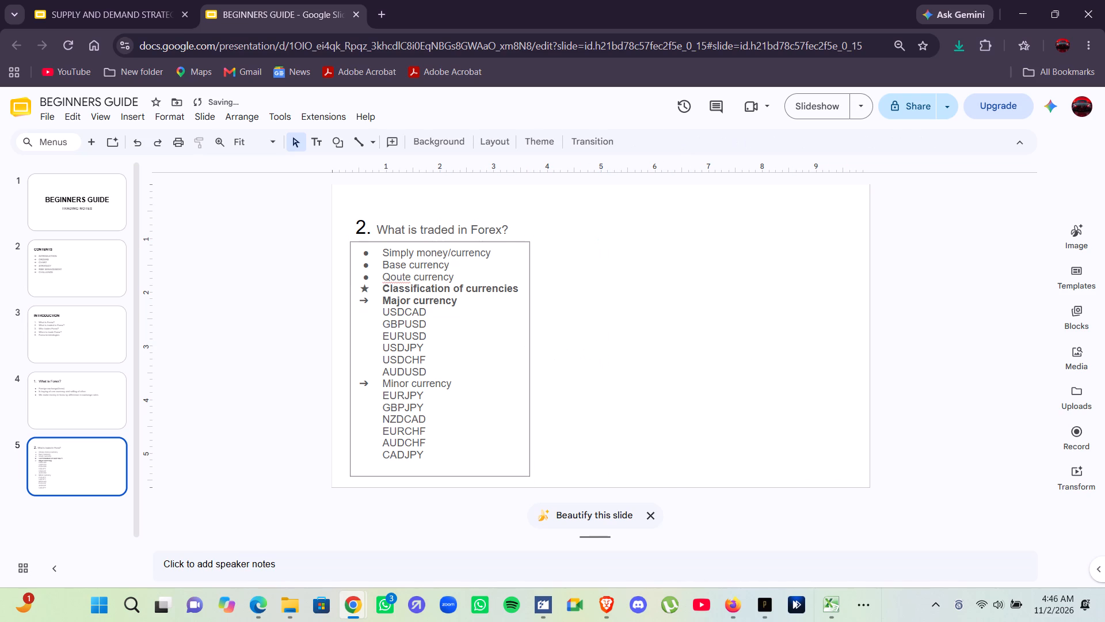
pyautogui.scroll(1, 486, 368)
pyautogui.click(102, 450)
pyautogui.click(479, 363)
pyautogui.click(448, 386)
pyautogui.click(459, 384)
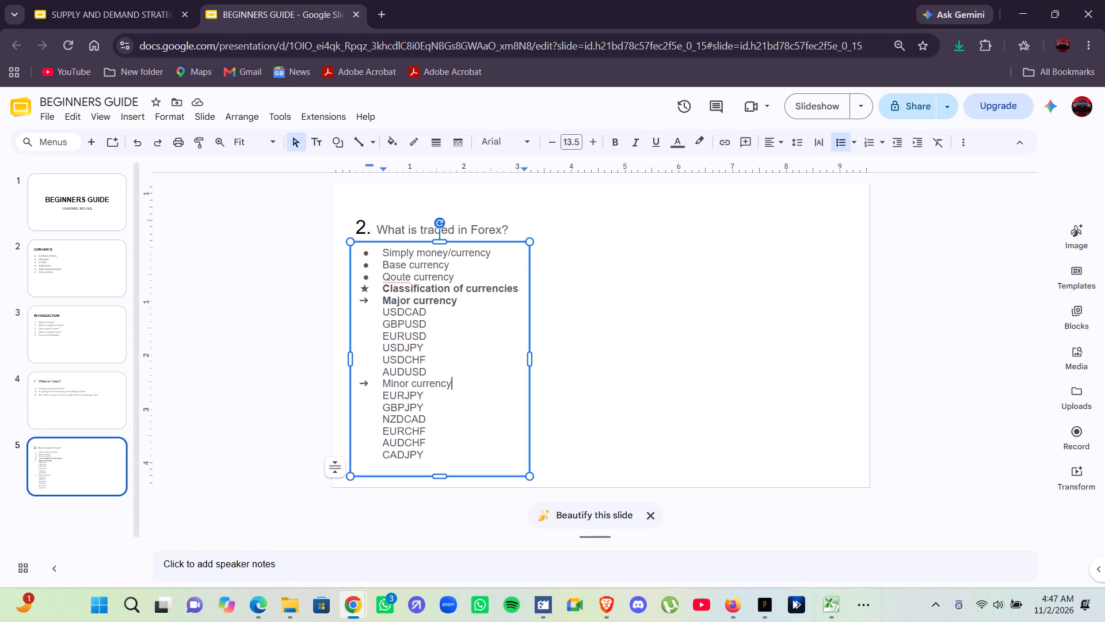
pyautogui.moveTo(459, 384); pyautogui.dragTo(382, 385)
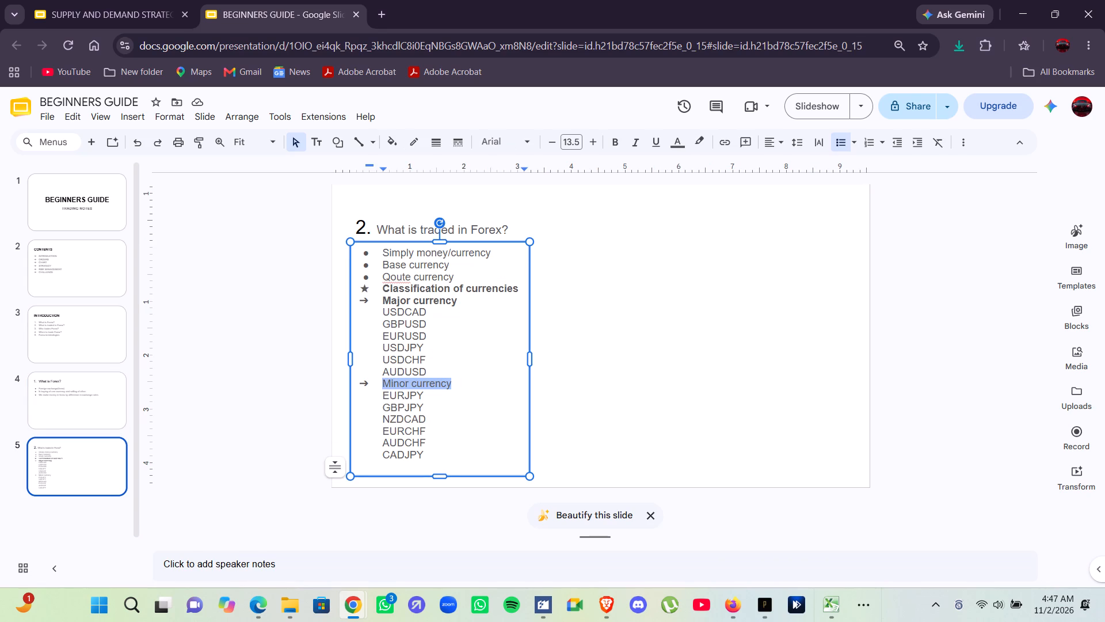
pyautogui.hotkey('ctrl', 'b')
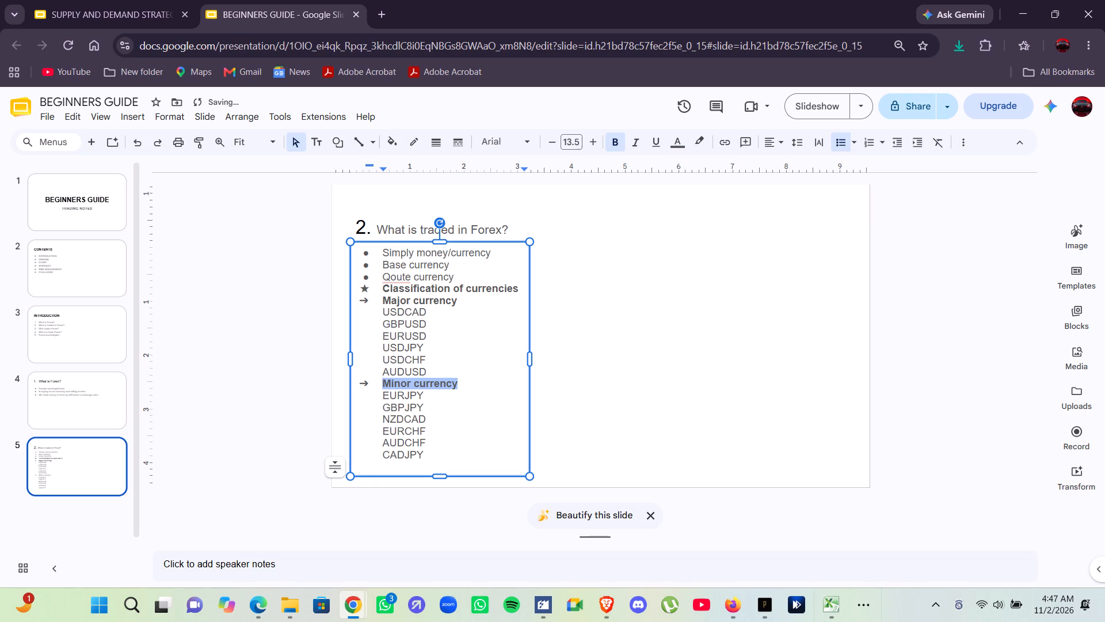
pyautogui.click(660, 336)
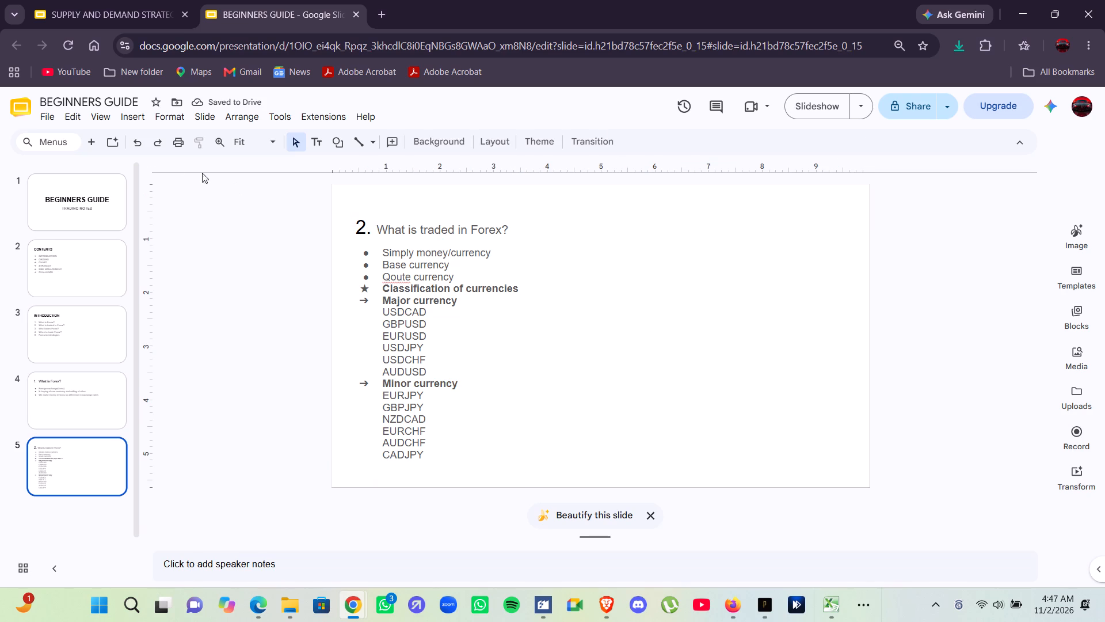
# Insert an empty text box in the blank area right of slide 5's list, its top level with the body text box.
pyautogui.click(125, 119)
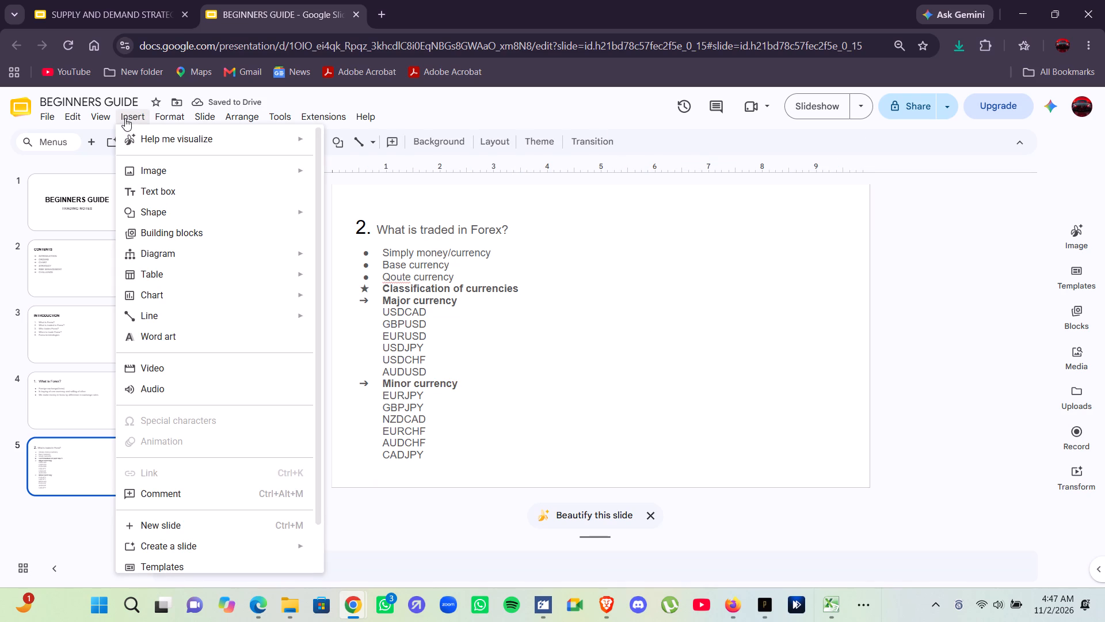
pyautogui.click(223, 191)
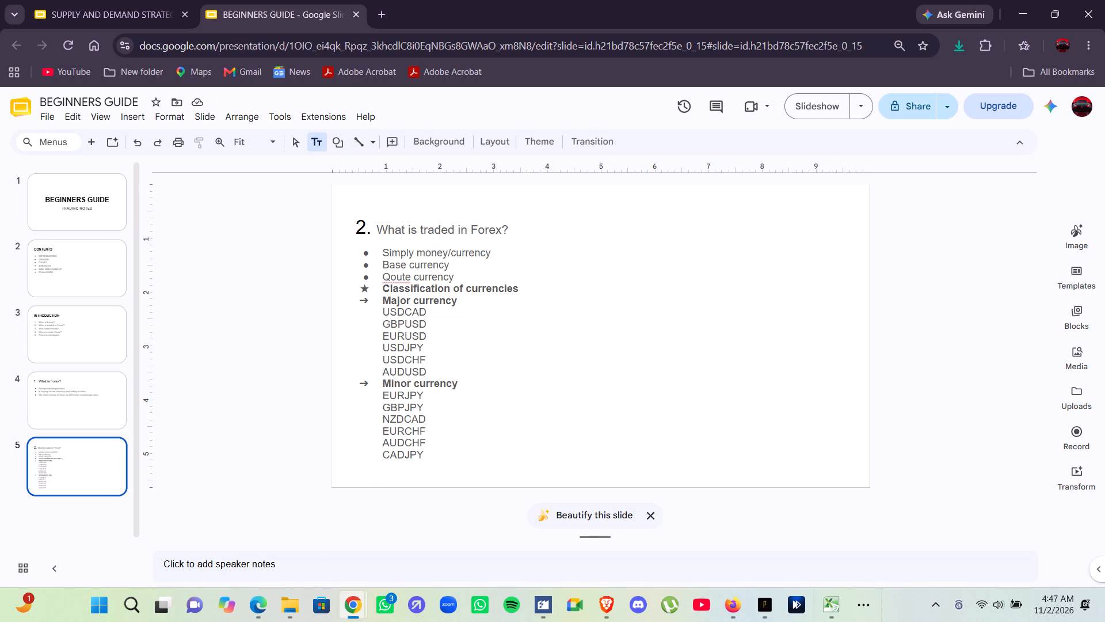
pyautogui.click(597, 232)
pyautogui.moveTo(732, 256); pyautogui.dragTo(736, 286)
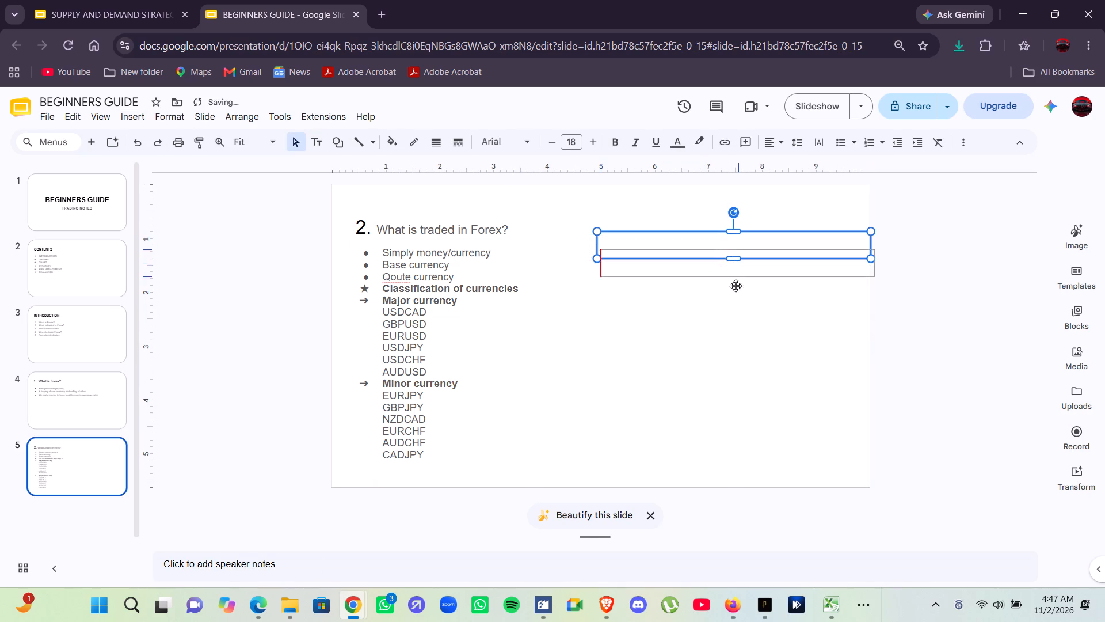
pyautogui.moveTo(736, 286); pyautogui.dragTo(734, 331)
pyautogui.moveTo(721, 323); pyautogui.dragTo(705, 270)
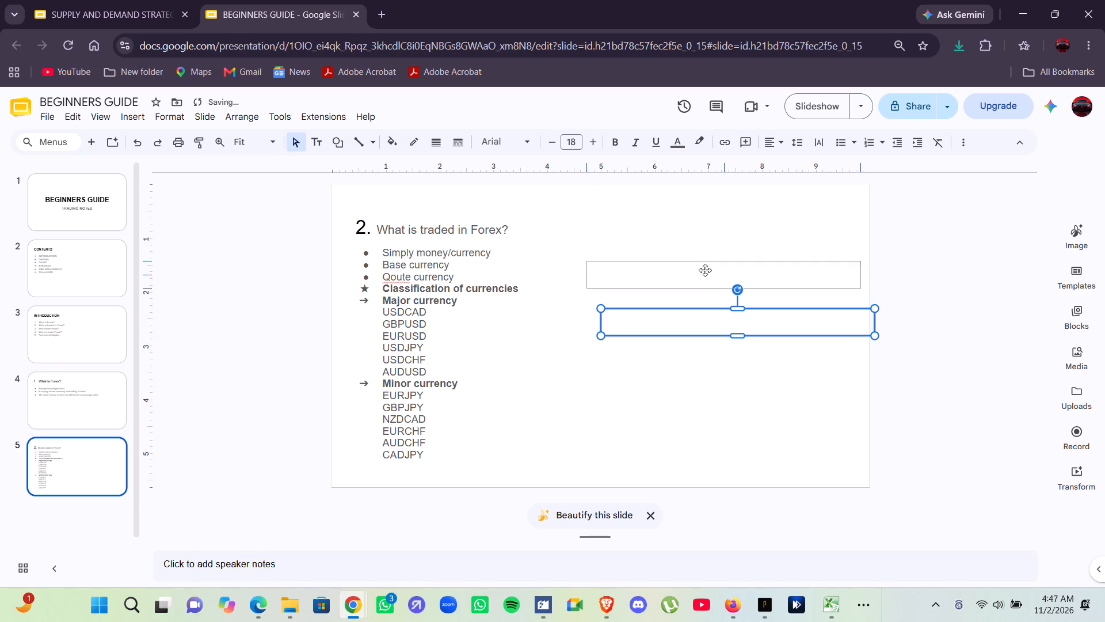
pyautogui.moveTo(705, 270); pyautogui.dragTo(700, 232)
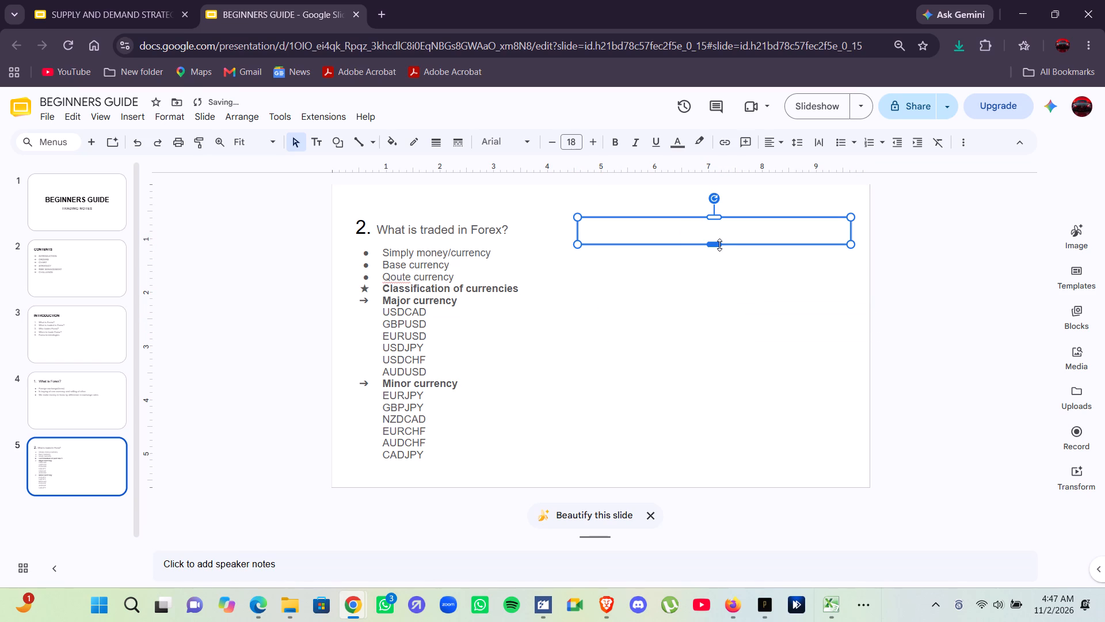
pyautogui.moveTo(706, 236); pyautogui.dragTo(707, 261)
pyautogui.click(714, 272)
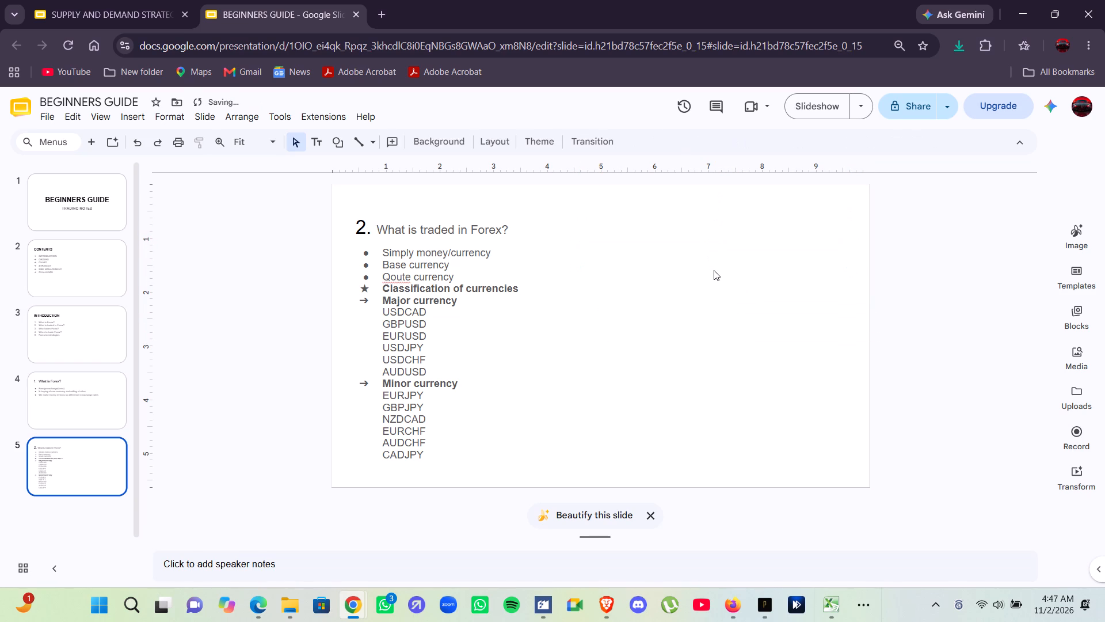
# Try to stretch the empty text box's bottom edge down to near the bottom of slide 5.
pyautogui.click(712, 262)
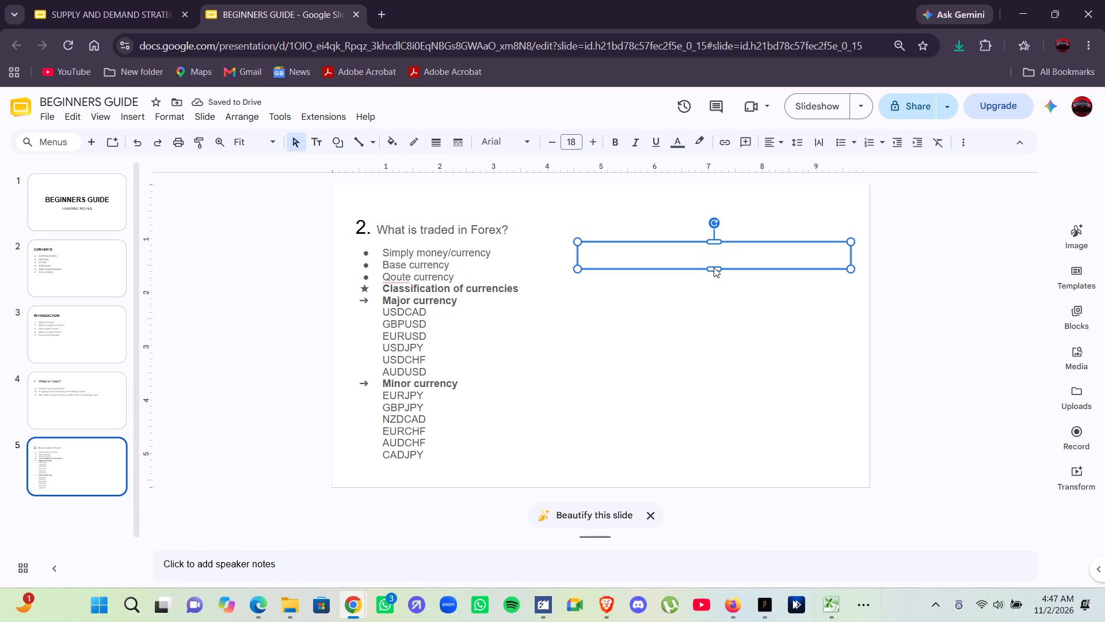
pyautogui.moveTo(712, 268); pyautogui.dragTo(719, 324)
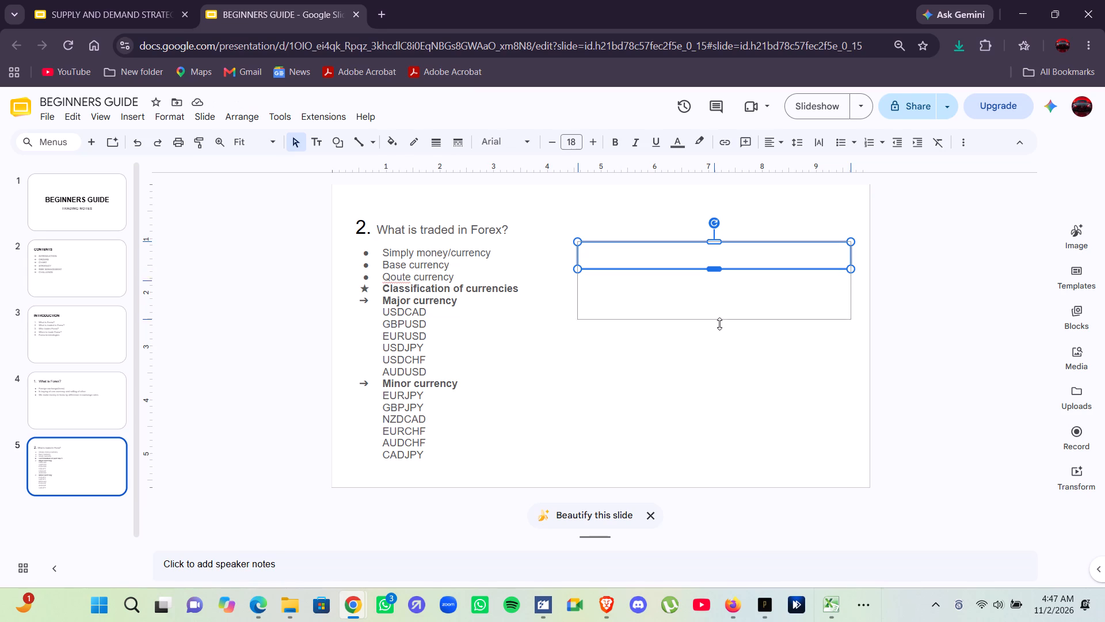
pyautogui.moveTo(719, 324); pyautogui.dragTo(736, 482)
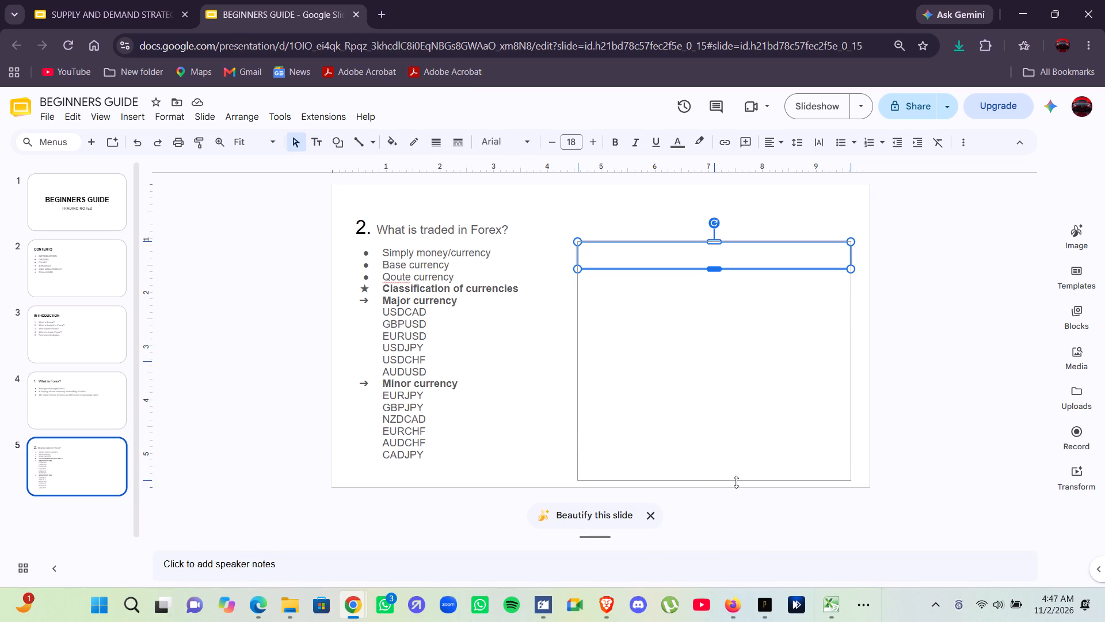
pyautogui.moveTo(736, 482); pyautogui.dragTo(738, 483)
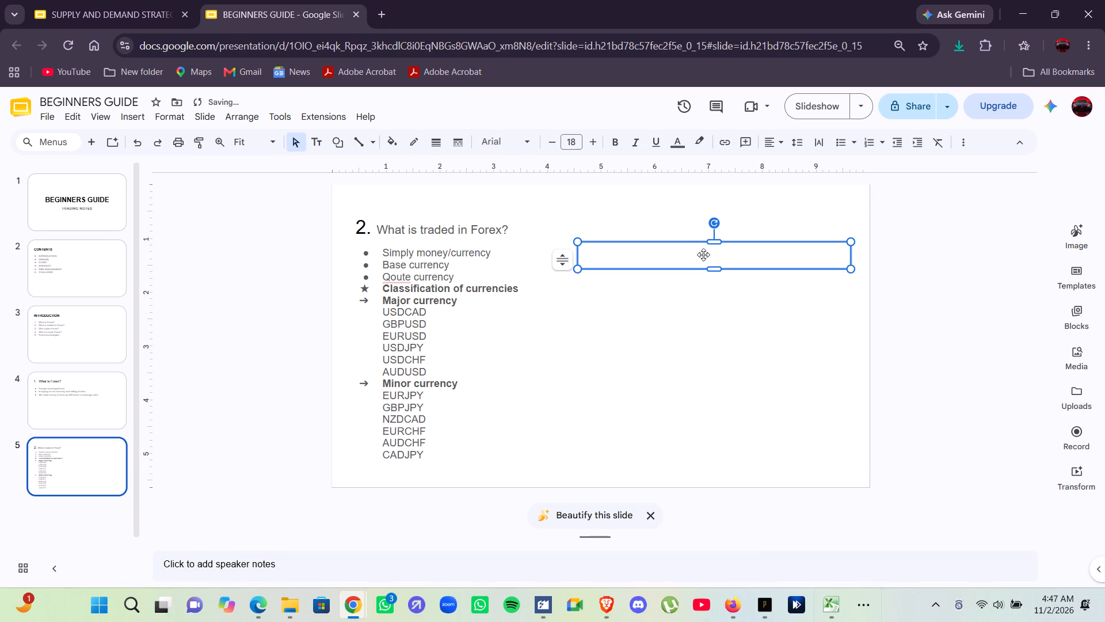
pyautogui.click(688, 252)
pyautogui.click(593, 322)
# Widen slide 5's body text box slightly by moving its right edge out to just past 4 on the ruler.
pyautogui.click(467, 333)
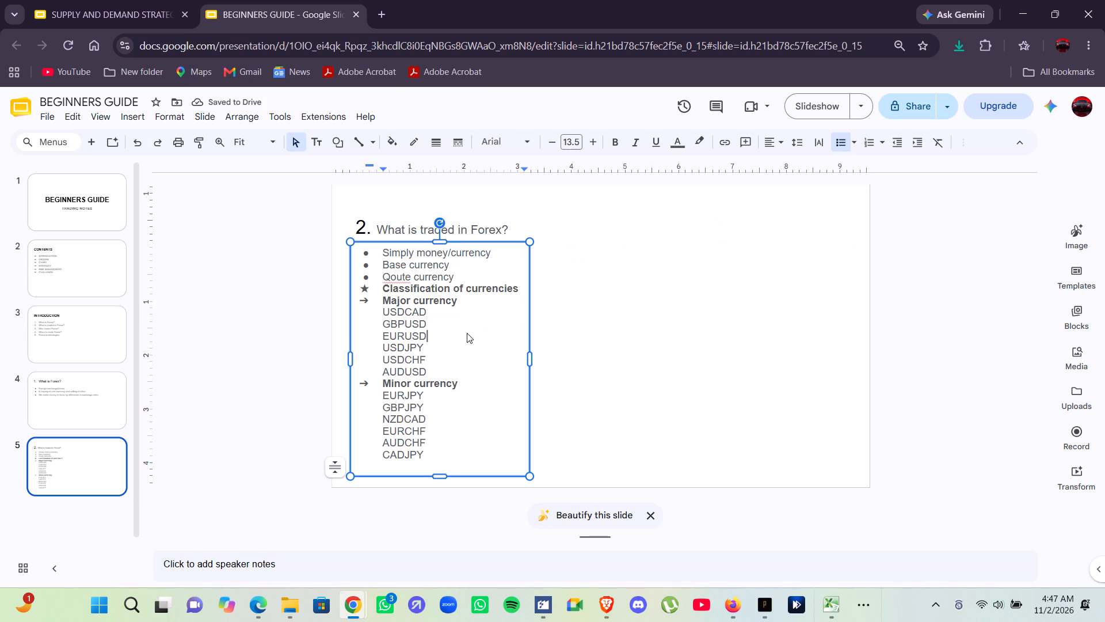
pyautogui.moveTo(531, 357); pyautogui.dragTo(555, 360)
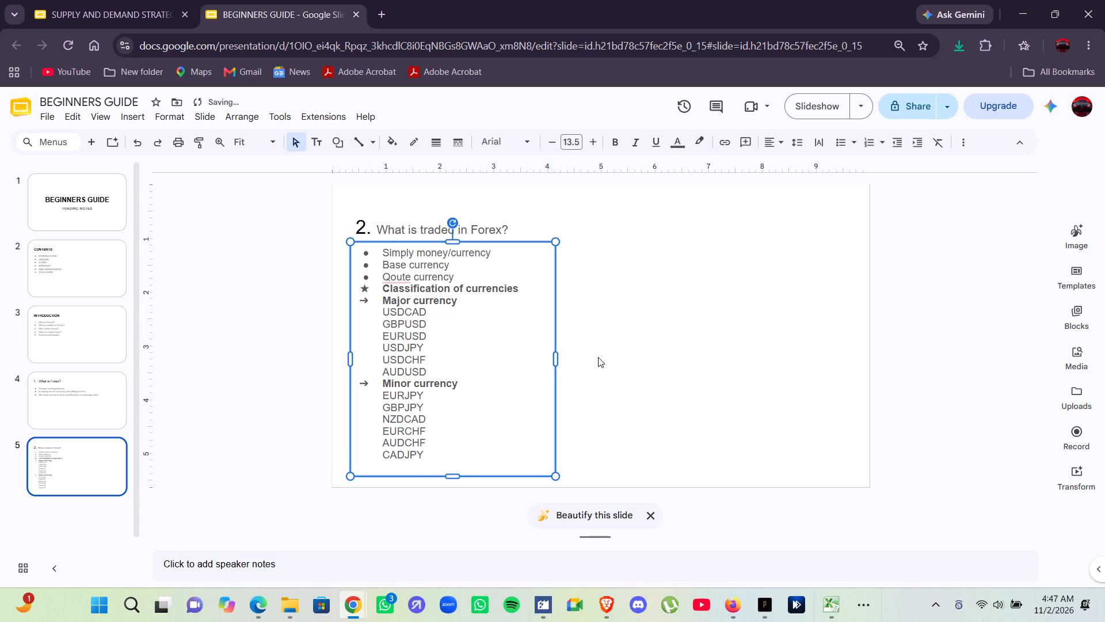
pyautogui.click(651, 338)
# Start an arrow-style bulleted list in the empty text box on slide 5.
pyautogui.click(688, 263)
pyautogui.click(624, 251)
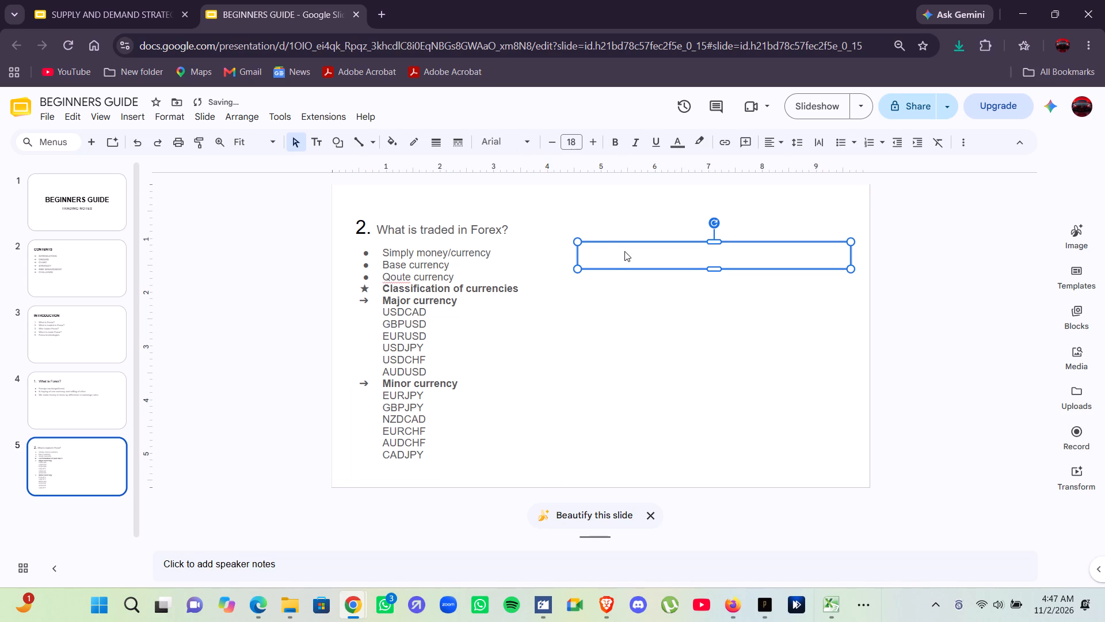
pyautogui.doubleClick(613, 256)
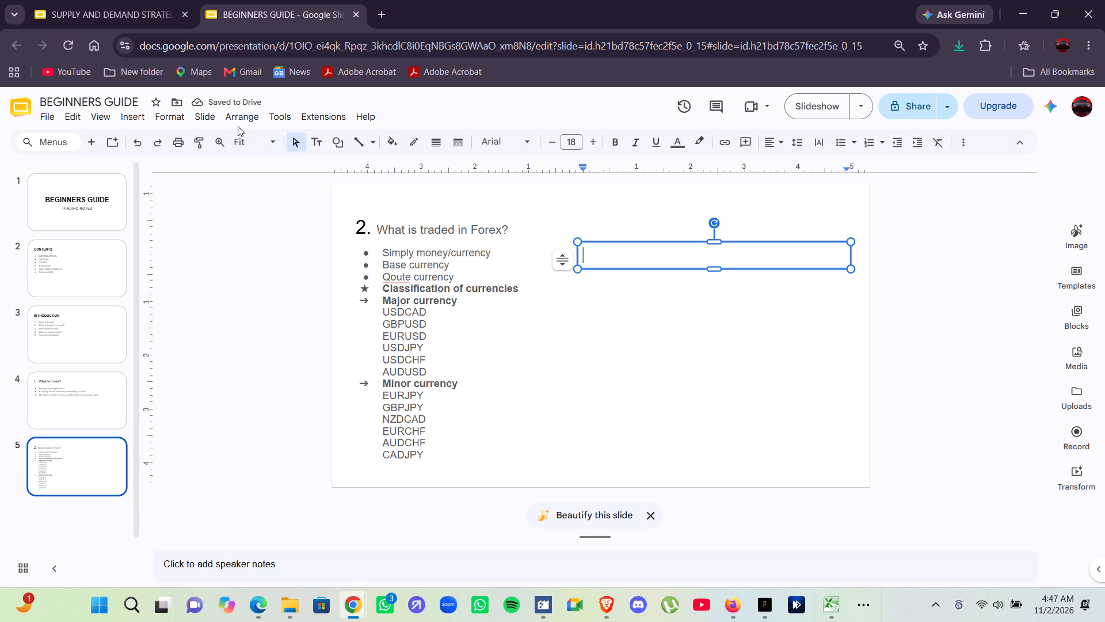
pyautogui.click(170, 116)
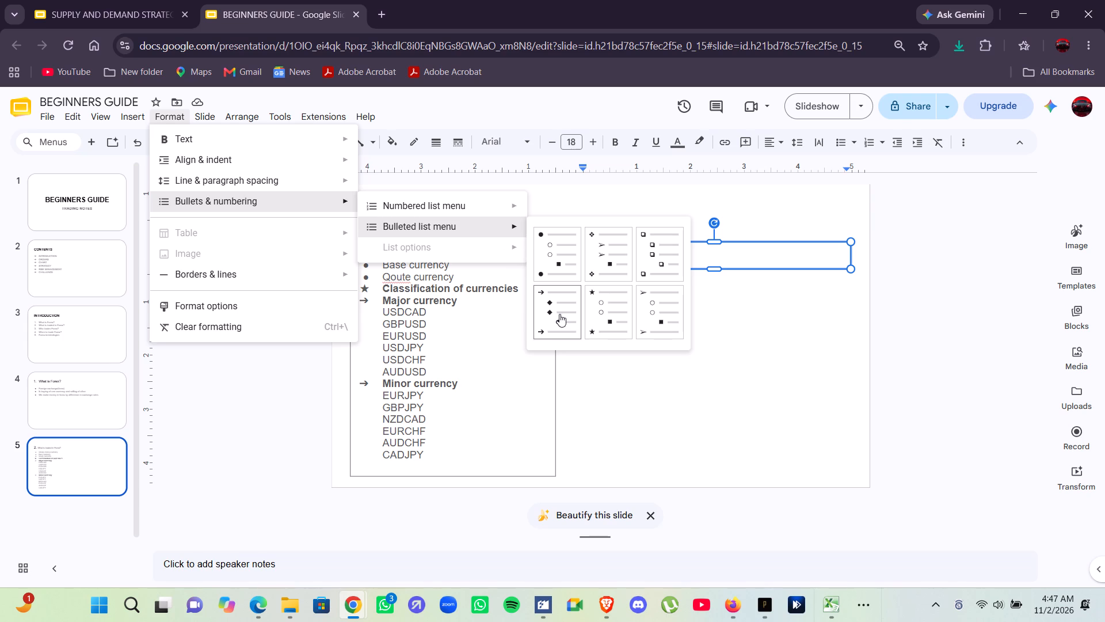
pyautogui.click(542, 312)
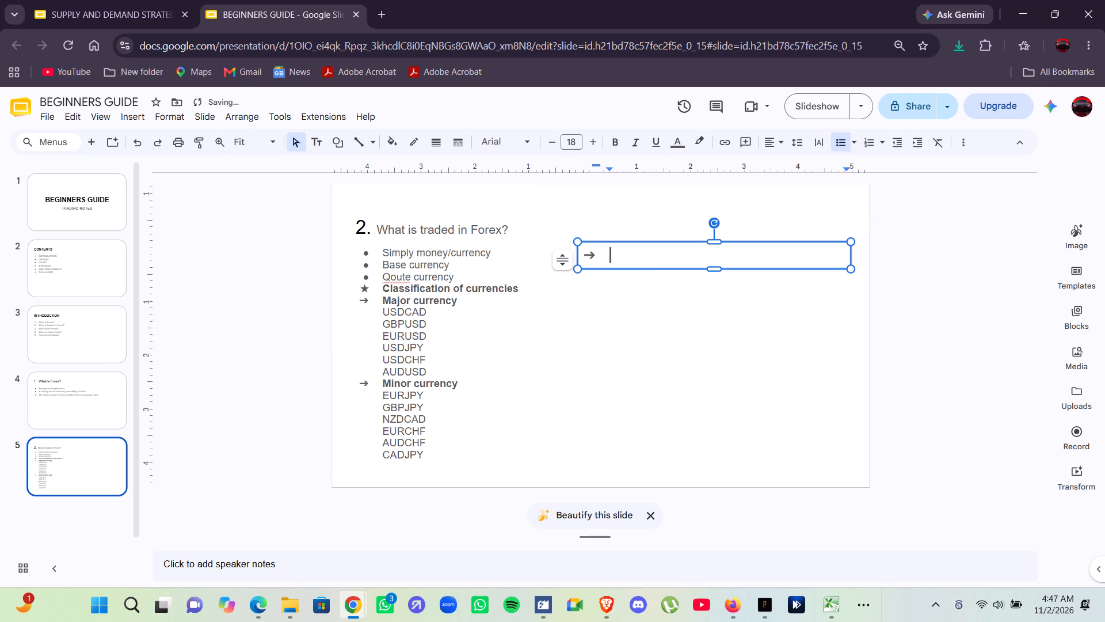
# Enter "Exotic currency" as the arrow item in the new text box.
pyautogui.press('e')
pyautogui.write('XO')
pyautogui.write('TIC')
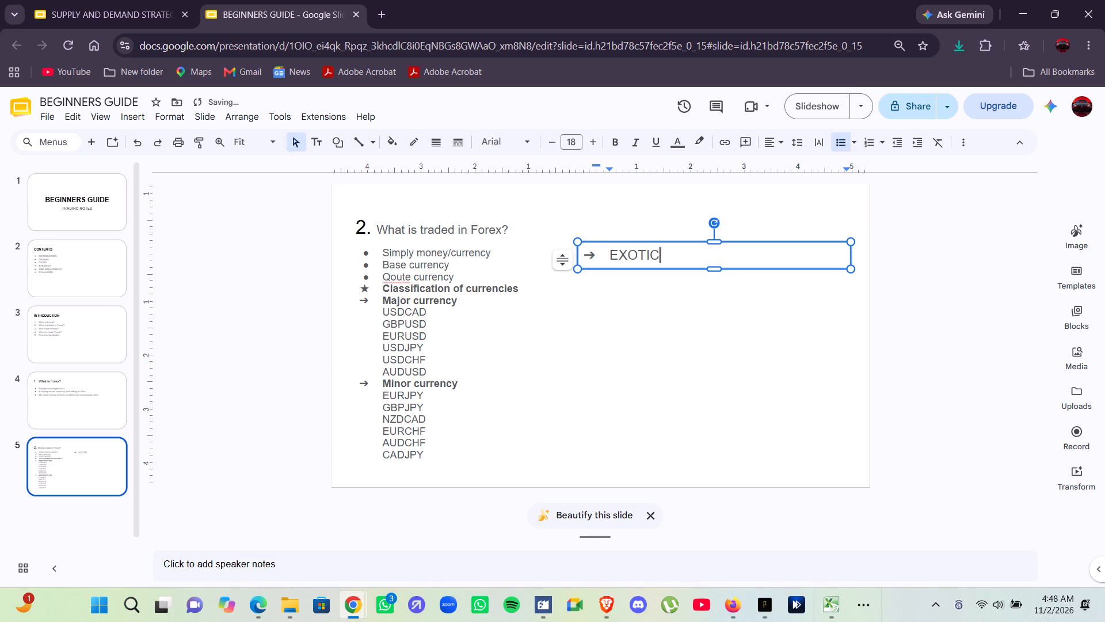
pyautogui.press('BackSpace')
pyautogui.press('BackSpace')
pyautogui.press('BackSpace')
pyautogui.press('BackSpace')
pyautogui.press('BackSpace')
pyautogui.write('xo')
pyautogui.write('ti')
pyautogui.press('c')
pyautogui.press('space')
pyautogui.write('curren')
pyautogui.press('c')
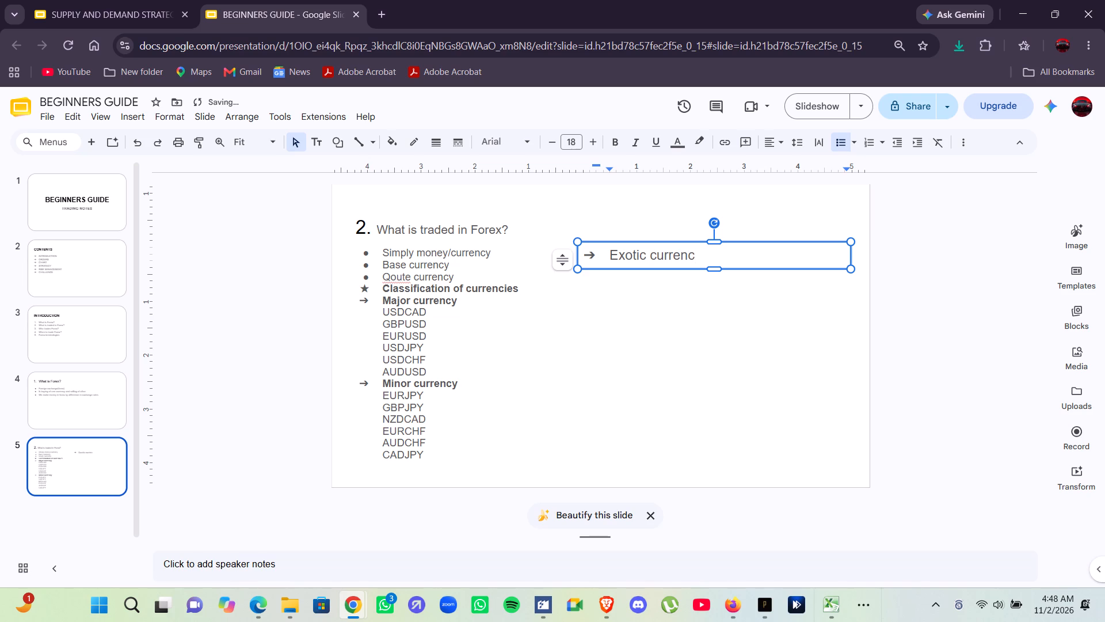
pyautogui.press('y')
# Make the "Exotic currency" heading bold.
pyautogui.moveTo(706, 259); pyautogui.dragTo(609, 252)
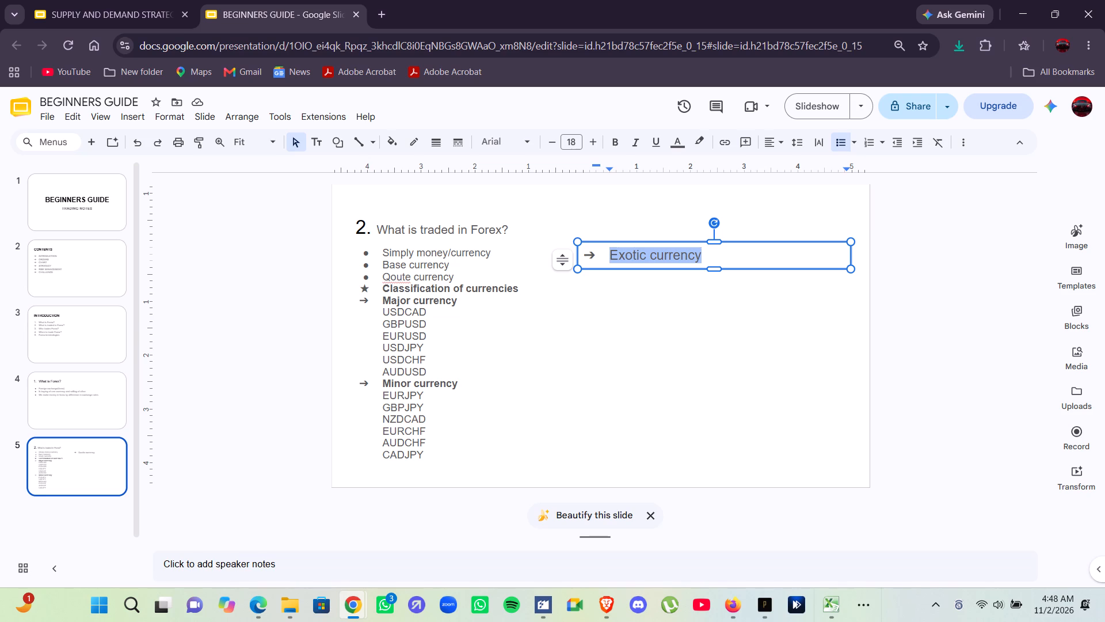
pyautogui.hotkey('ctrl', 'b')
pyautogui.click(729, 256)
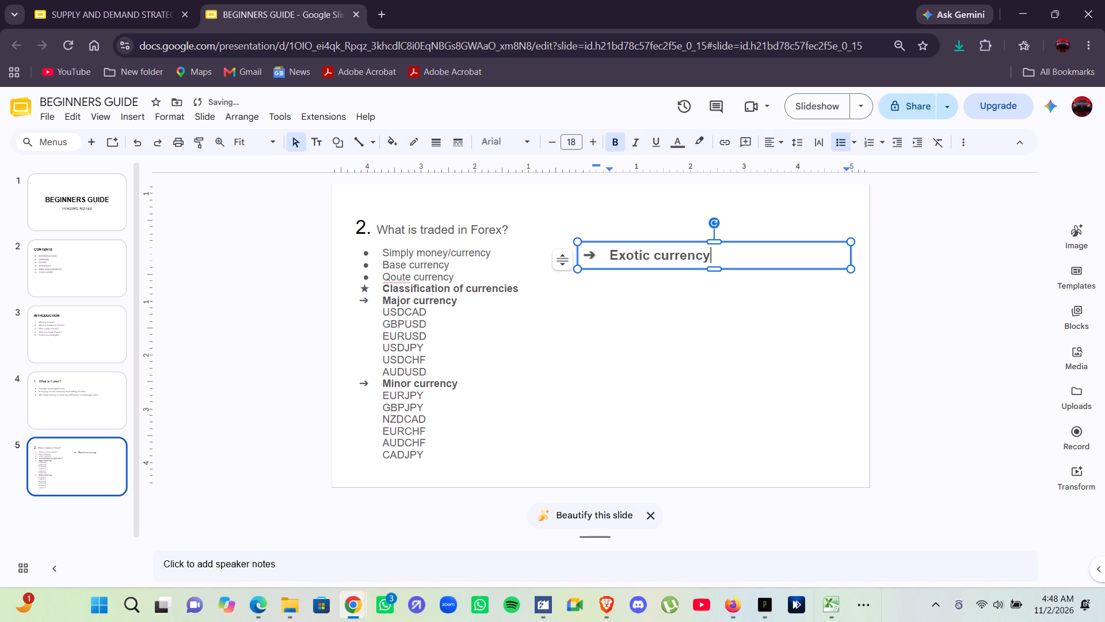
# Add the pairs USDMEXL and USDKES on separate lines under the "Exotic currency" heading on slide 5.
pyautogui.hotkey('shift', 'Return')
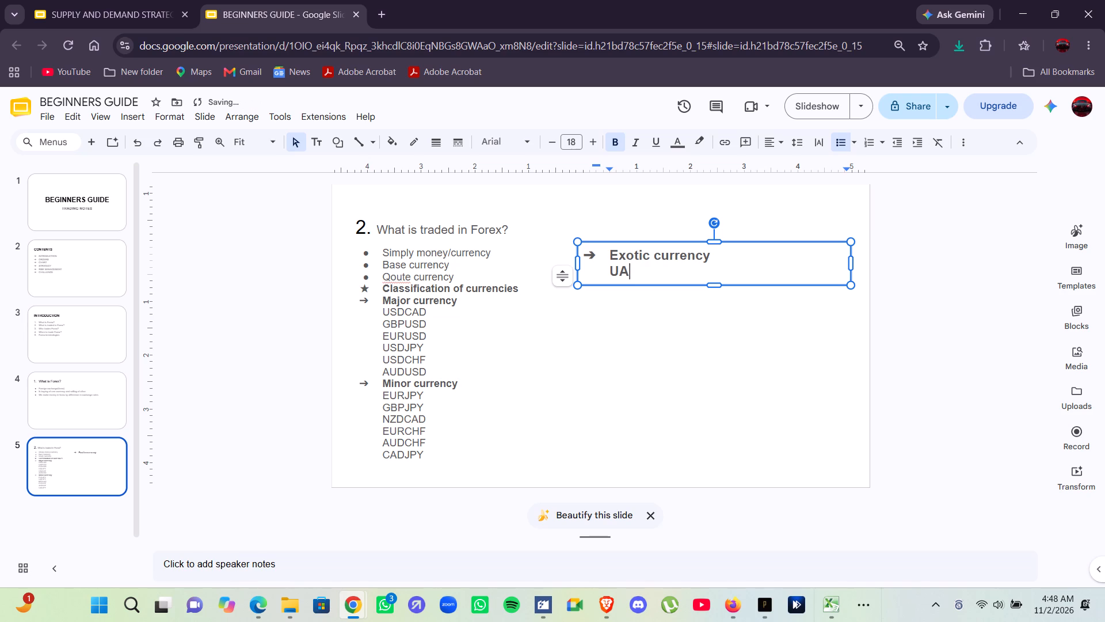
pyautogui.press('BackSpace')
pyautogui.write('SD')
pyautogui.write('ME')
pyautogui.write('XL')
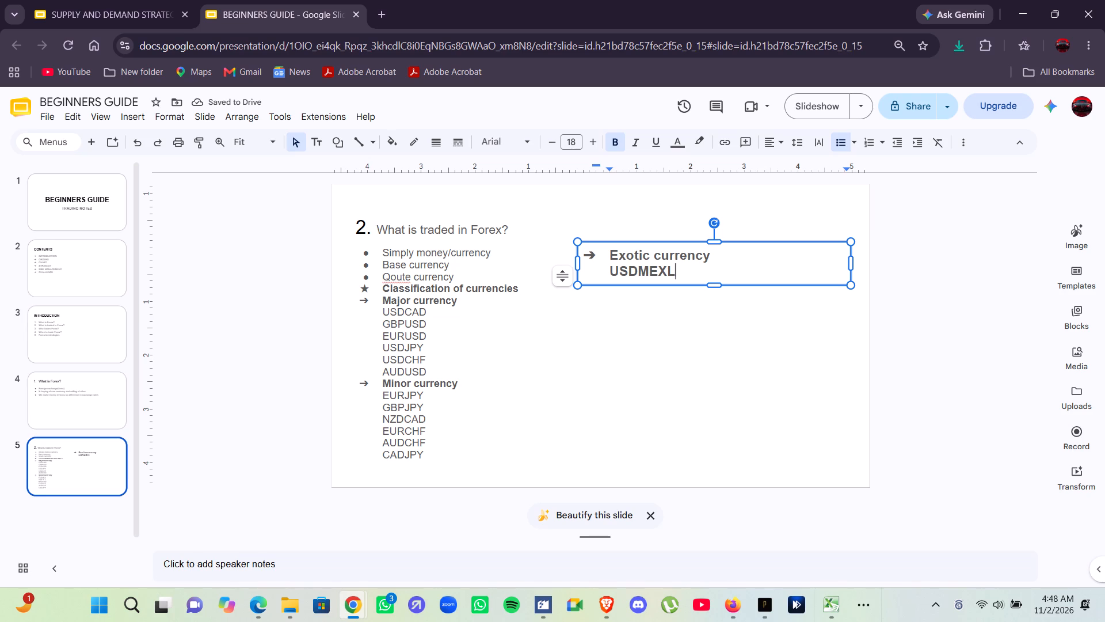
pyautogui.hotkey('shift', 'Return')
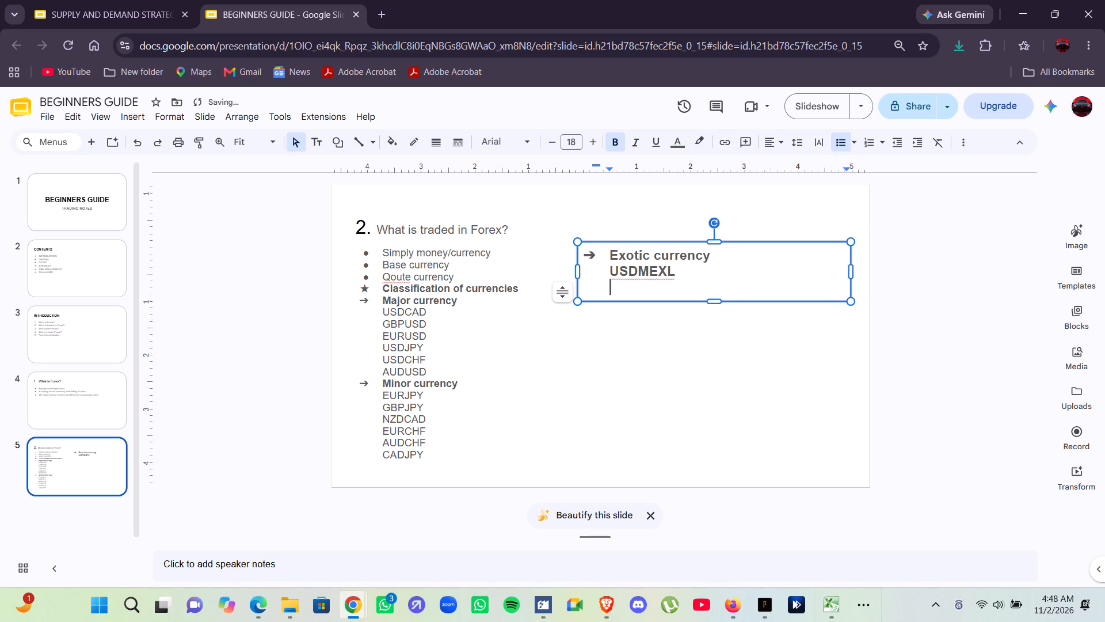
pyautogui.write('USDKES')
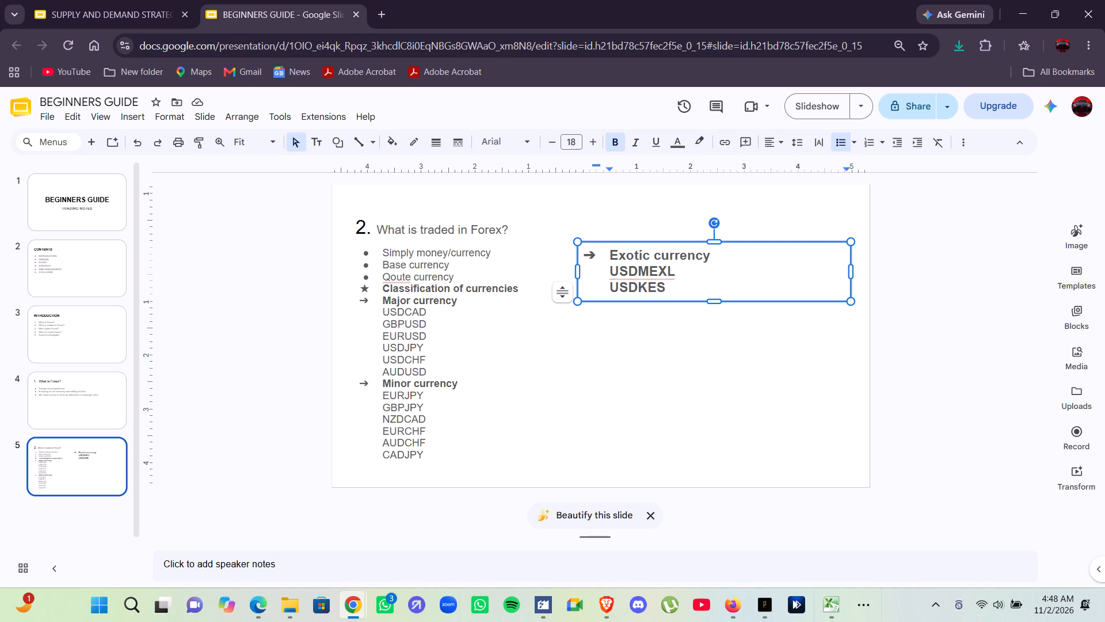
# Remove the bold formatting from the USDMEXL and USDKES lines.
pyautogui.moveTo(668, 291); pyautogui.dragTo(627, 286)
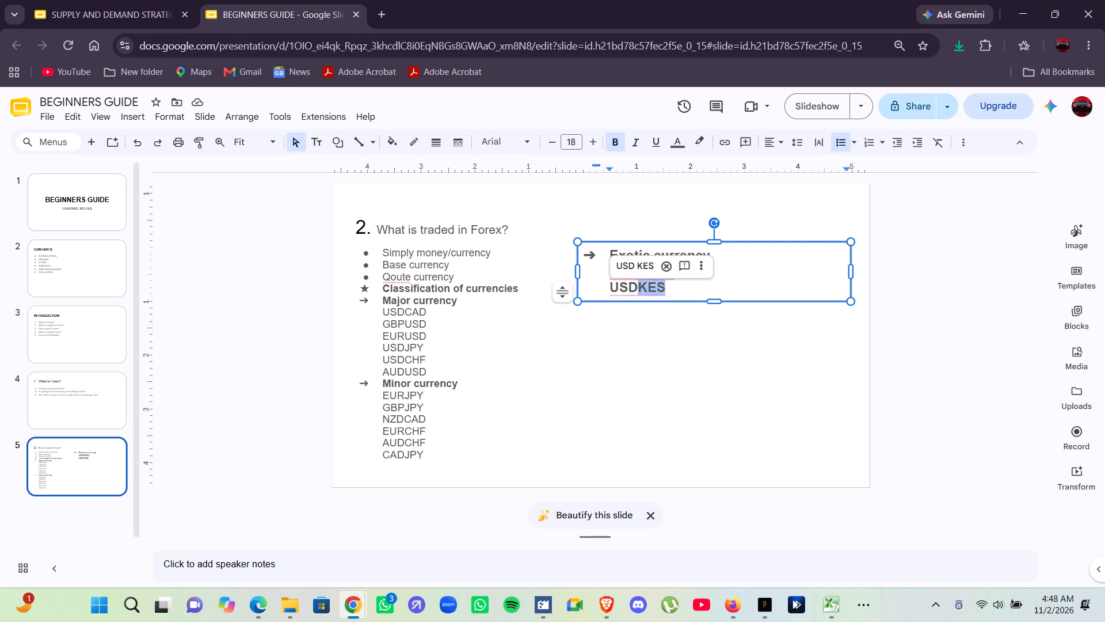
pyautogui.moveTo(627, 286); pyautogui.dragTo(608, 279)
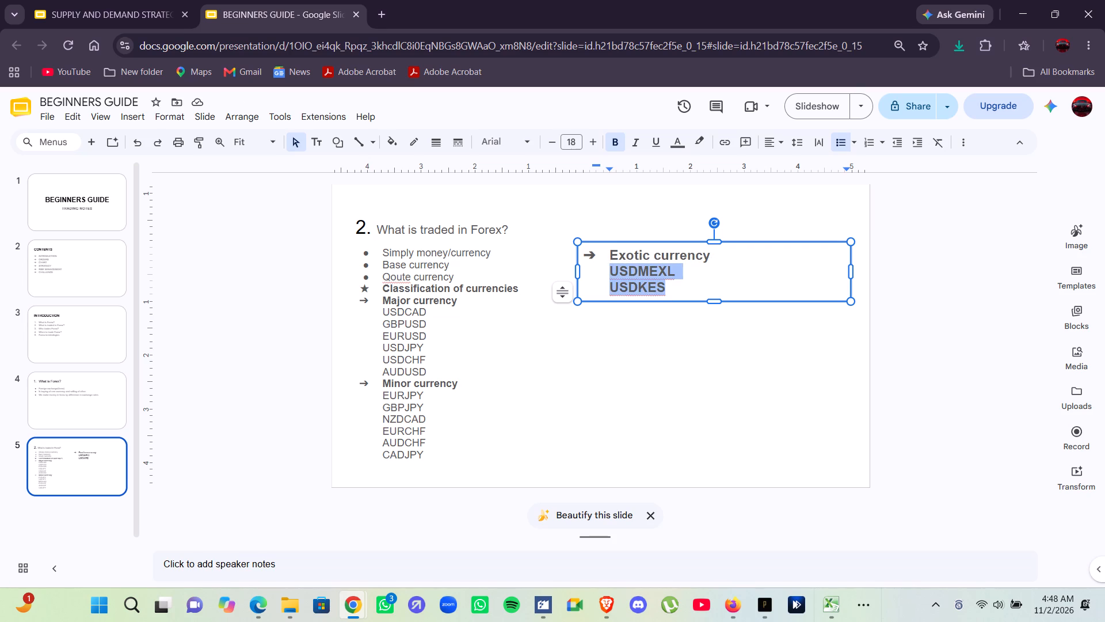
pyautogui.hotkey('ctrl', 'b')
pyautogui.click(687, 328)
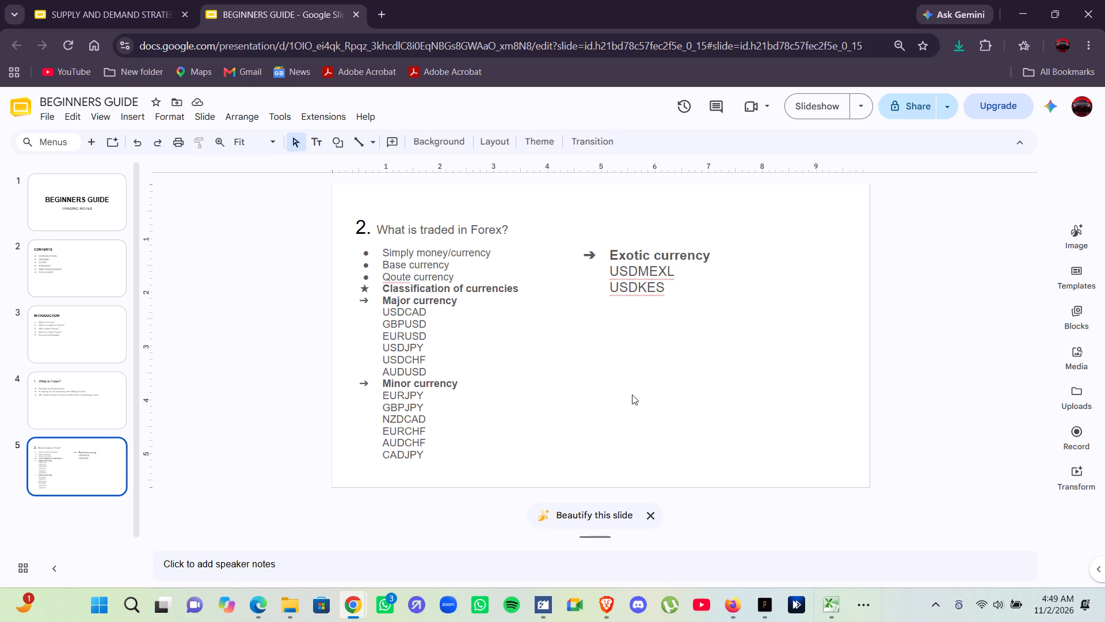
# Open the INTRODUCTION slide to review its list of questions.
pyautogui.click(72, 405)
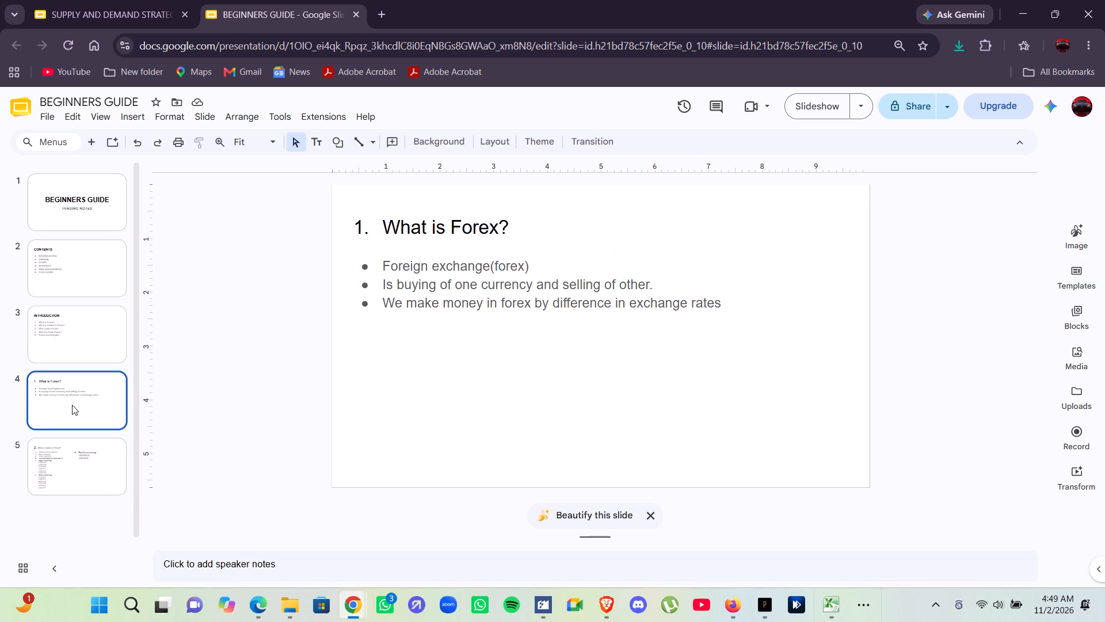
pyautogui.click(77, 342)
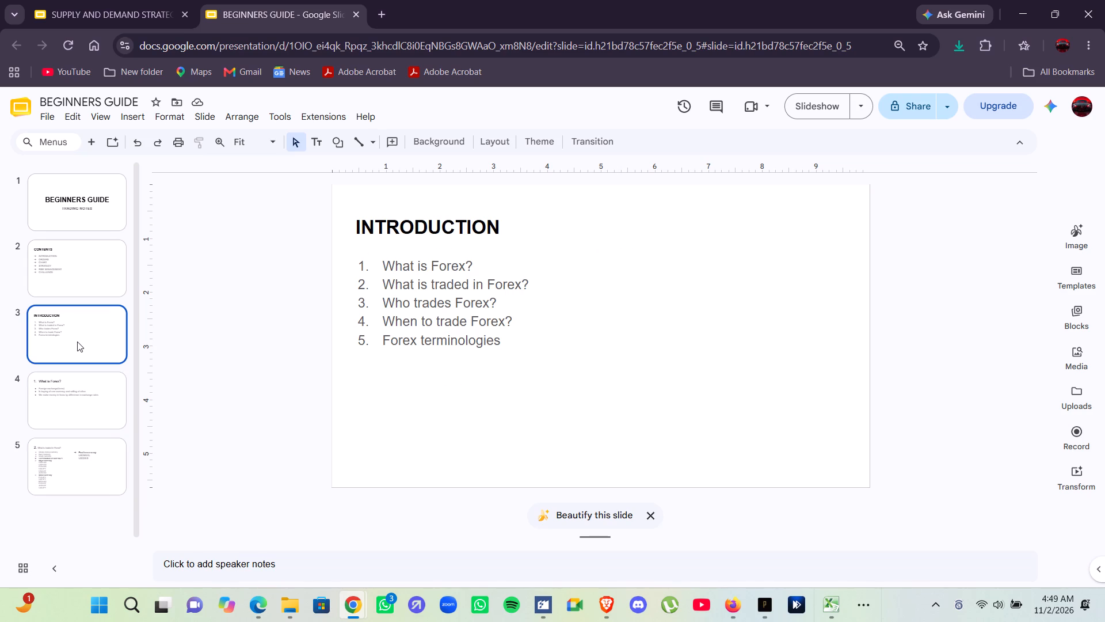
# Switch to Microsoft Edge and examine the hourly XAUUSD chart around the Volume Imbalance zone.
pyautogui.click(266, 608)
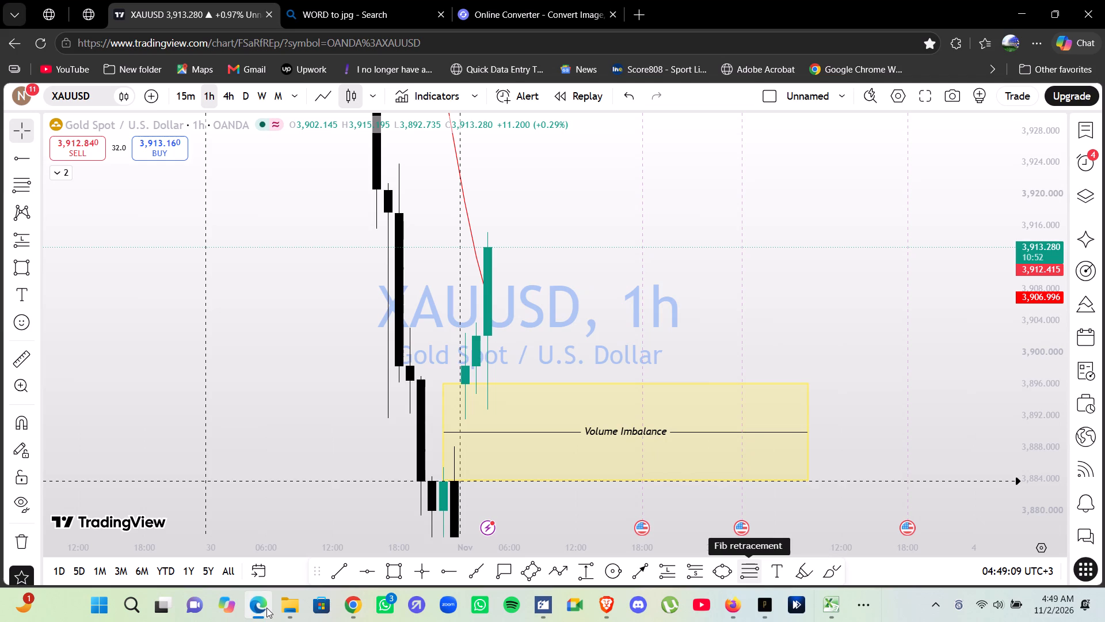
pyautogui.moveTo(1049, 320); pyautogui.dragTo(1045, 498)
pyautogui.scroll(-6, 758, 274)
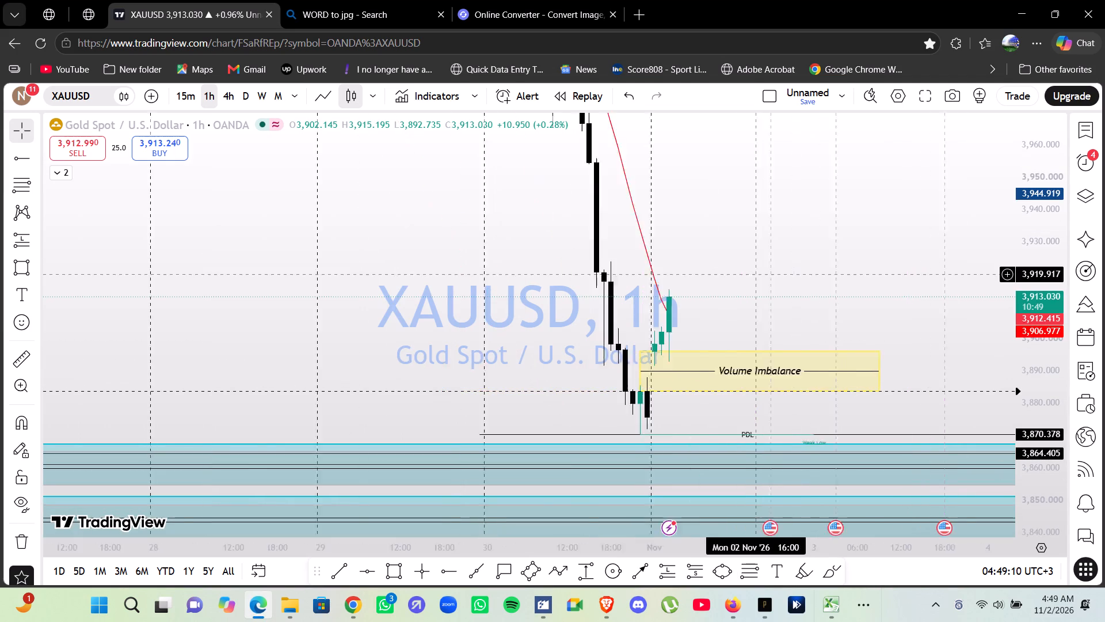
pyautogui.moveTo(763, 227); pyautogui.dragTo(631, 323)
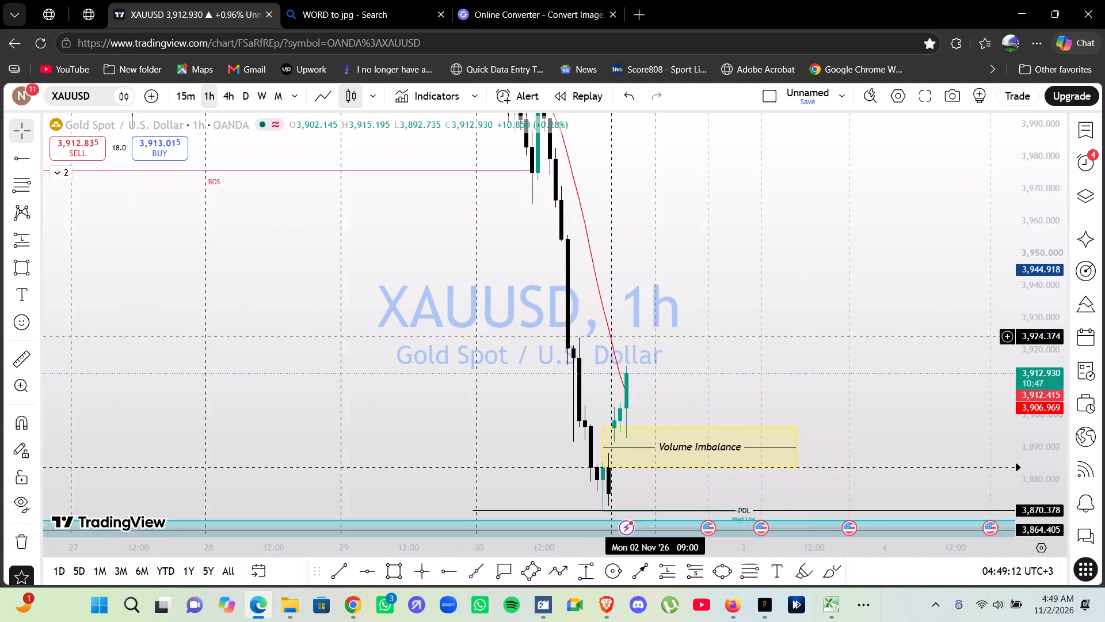
pyautogui.moveTo(631, 323); pyautogui.dragTo(595, 290)
# Switch to Firefox and examine its hourly XAUUSD chart from the pink zone down to the SHIFT level.
pyautogui.click(734, 613)
pyautogui.scroll(2, 773, 359)
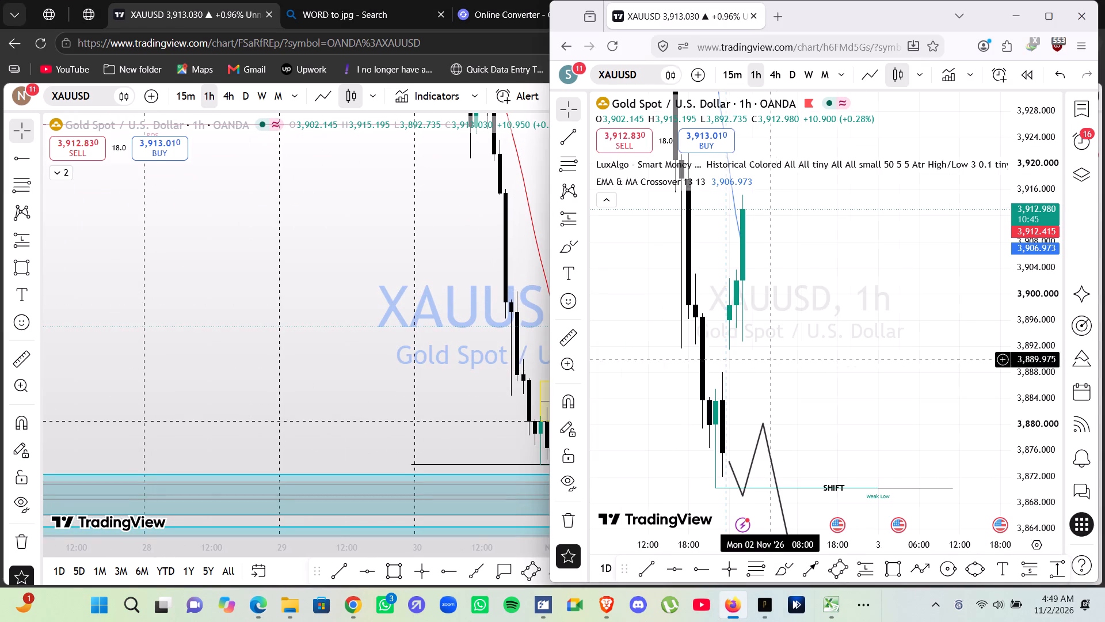
pyautogui.scroll(1, 773, 359)
pyautogui.moveTo(783, 271); pyautogui.dragTo(915, 494)
pyautogui.moveTo(837, 292); pyautogui.dragTo(833, 613)
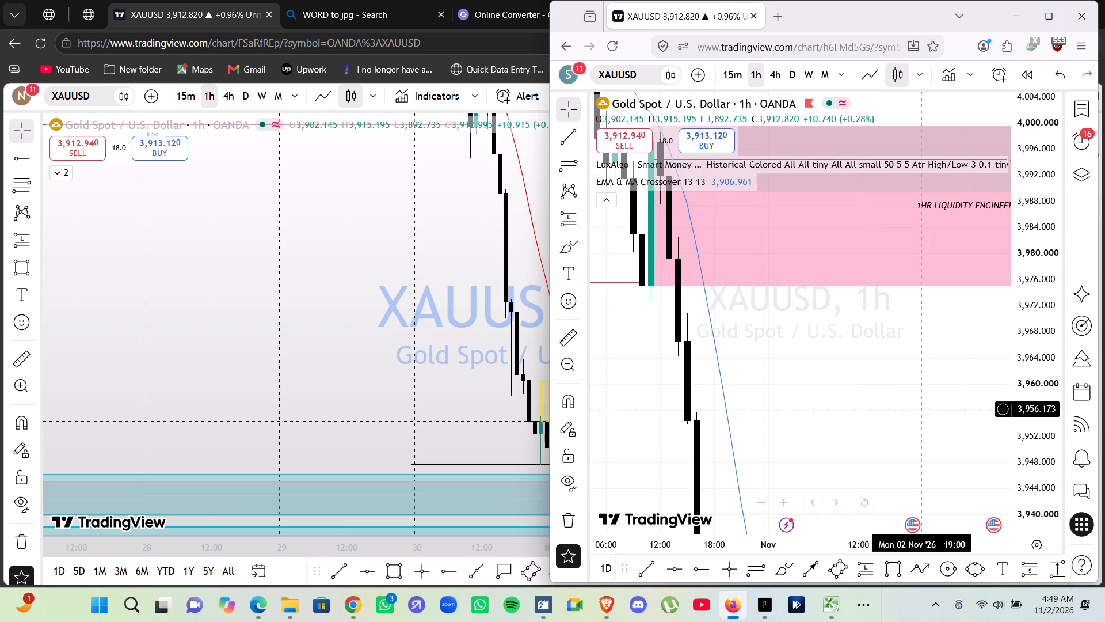
pyautogui.moveTo(1023, 325); pyautogui.dragTo(988, 467)
pyautogui.moveTo(831, 449); pyautogui.dragTo(790, 255)
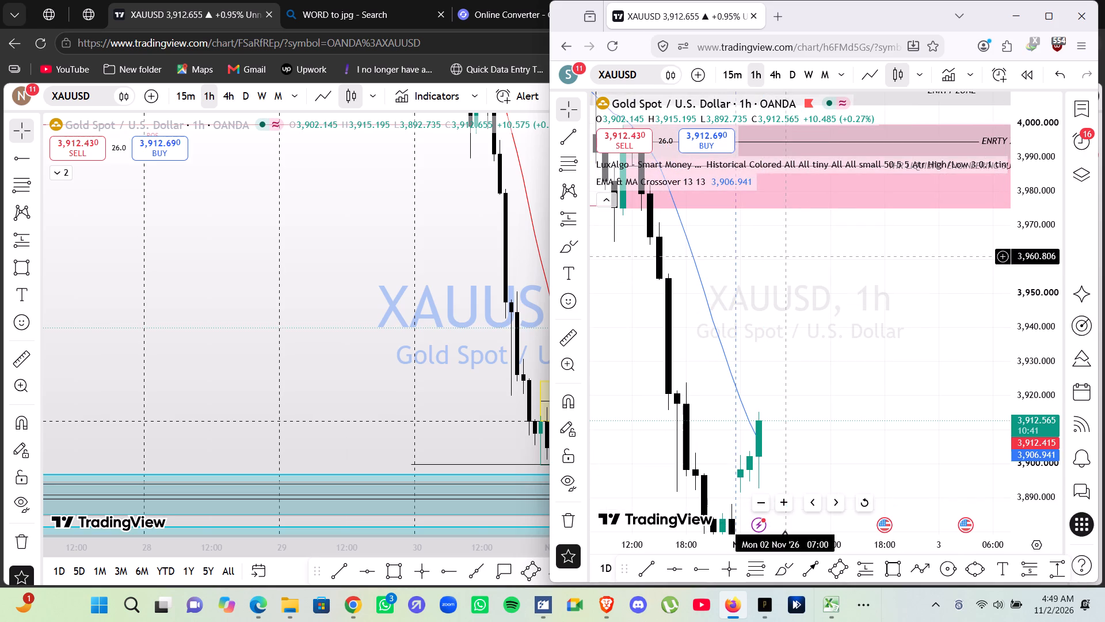
pyautogui.moveTo(817, 390); pyautogui.dragTo(798, 231)
pyautogui.scroll(-1, 820, 280)
pyautogui.scroll(-3, 856, 359)
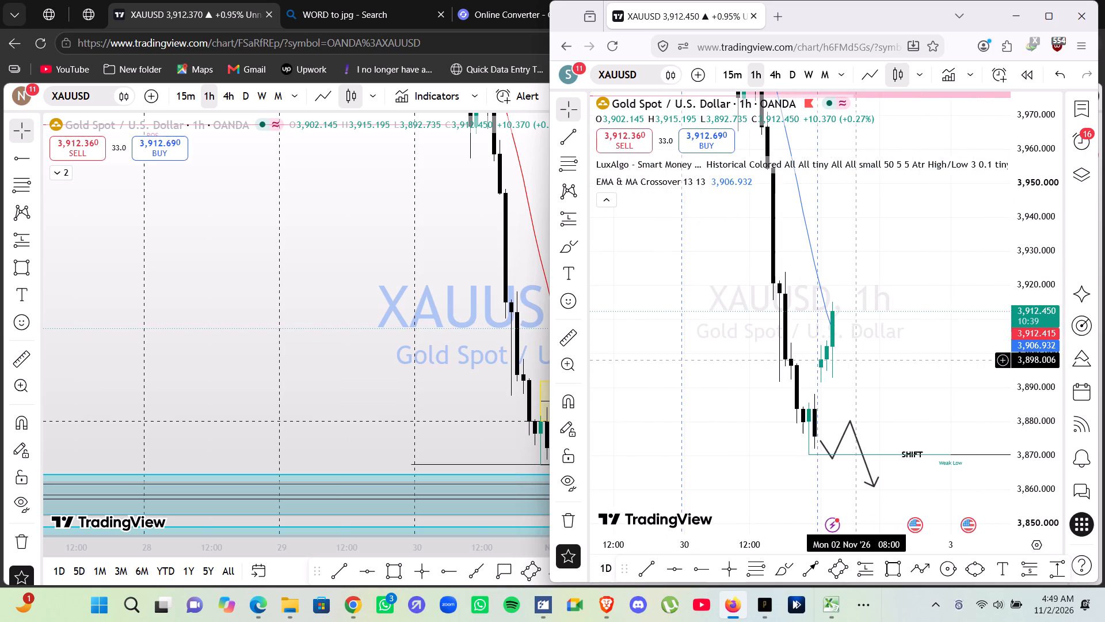
pyautogui.moveTo(890, 373); pyautogui.dragTo(784, 341)
# Move the zigzag arrow projection on the Firefox chart about 10 hours forward in time, over the SHIFT label.
pyautogui.click(763, 388)
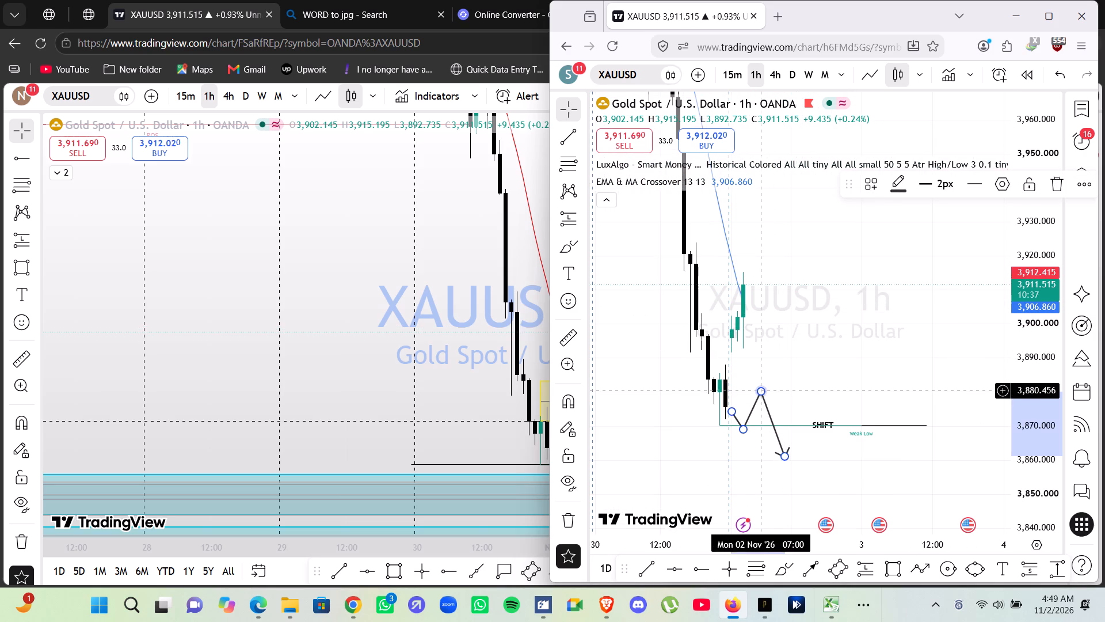
pyautogui.moveTo(757, 400); pyautogui.dragTo(811, 398)
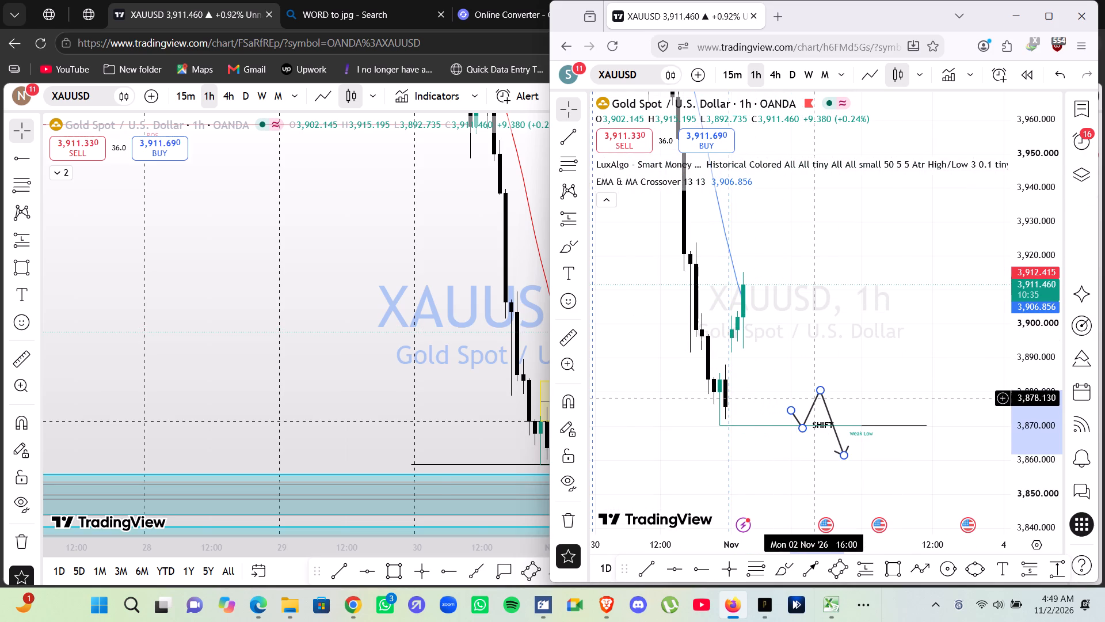
# Minimize the Edge chart, presentation, Excel trading journal and PuLse Trading Journal windows to uncover the Chrome chart.
pyautogui.click(449, 286)
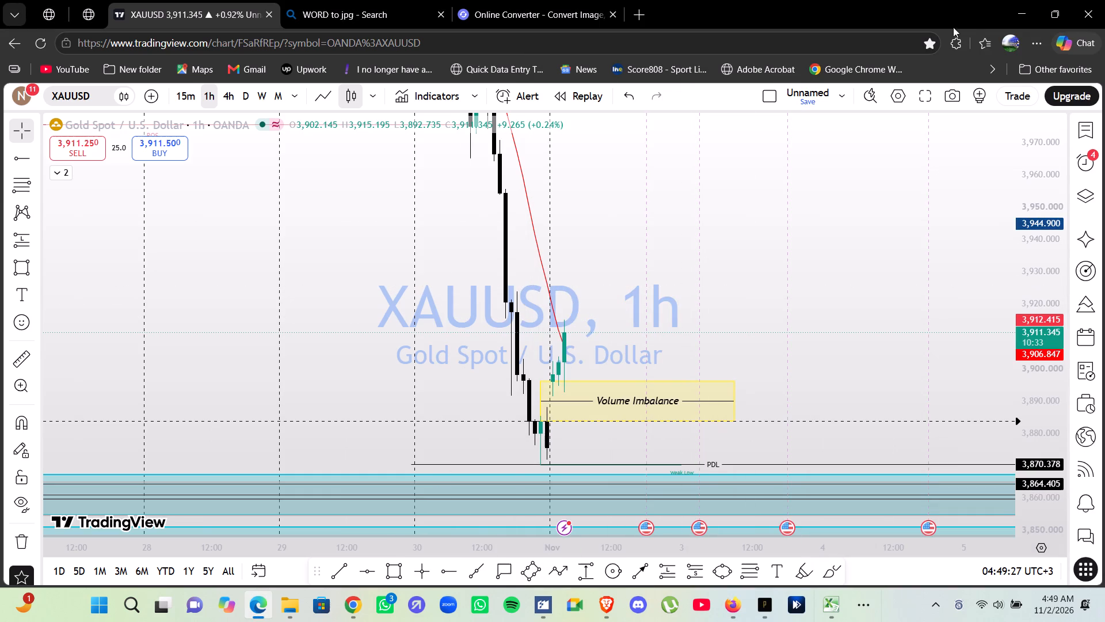
pyautogui.click(1011, 19)
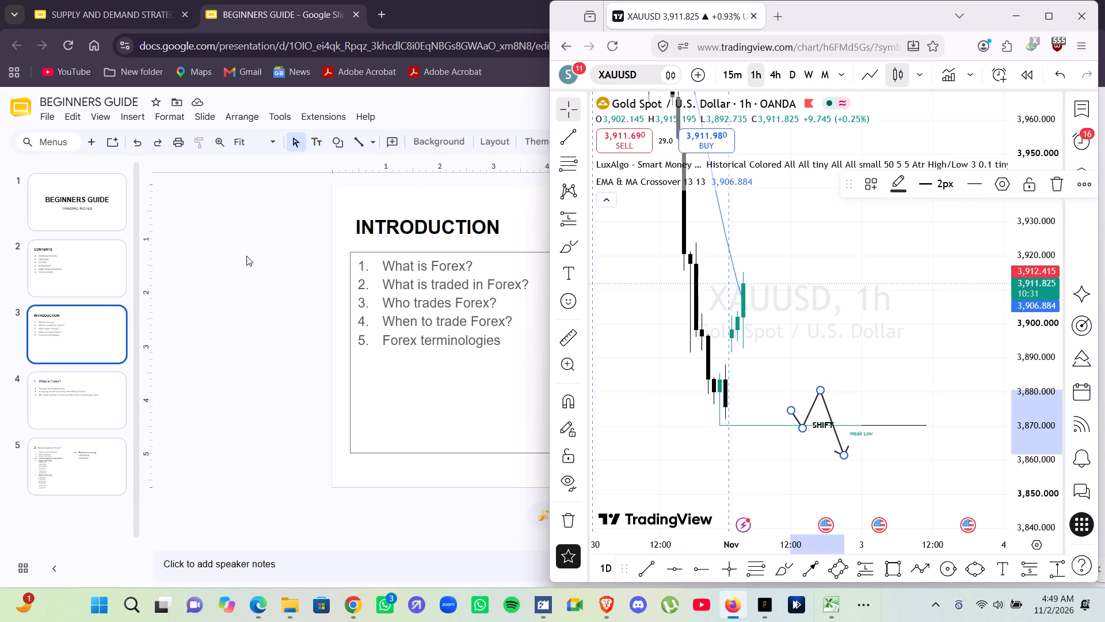
pyautogui.click(239, 245)
pyautogui.click(1027, 0)
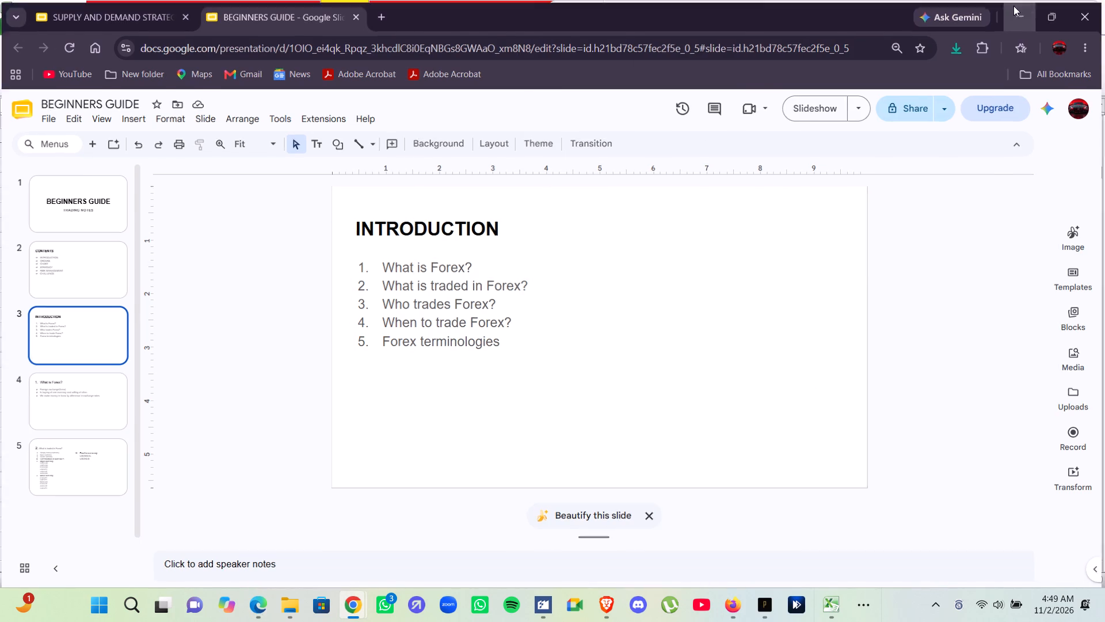
pyautogui.click(427, 24)
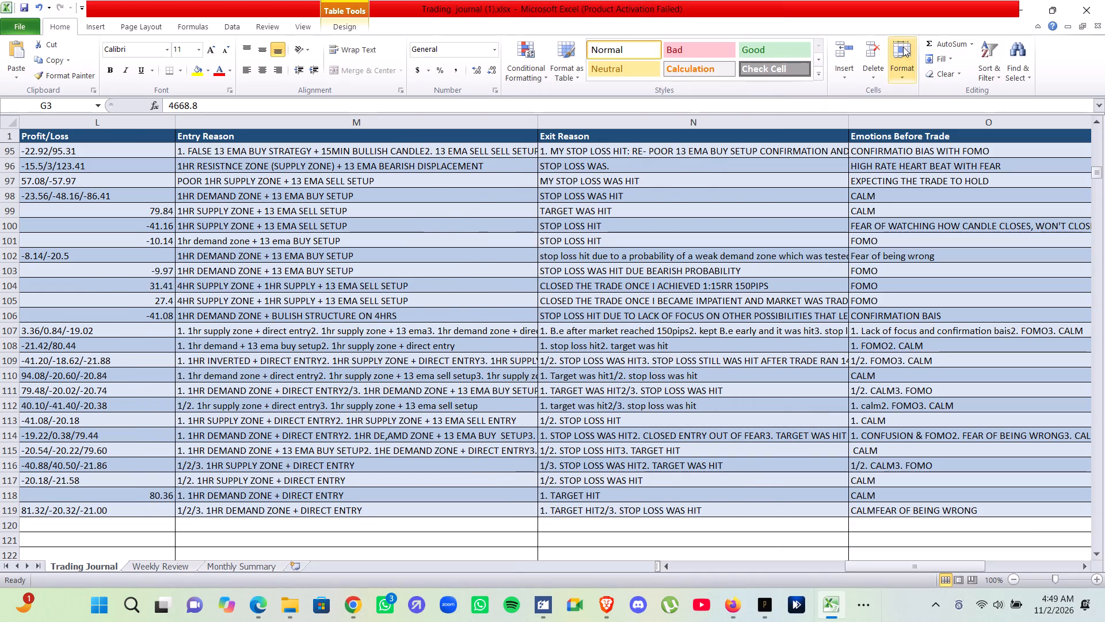
pyautogui.click(1028, 7)
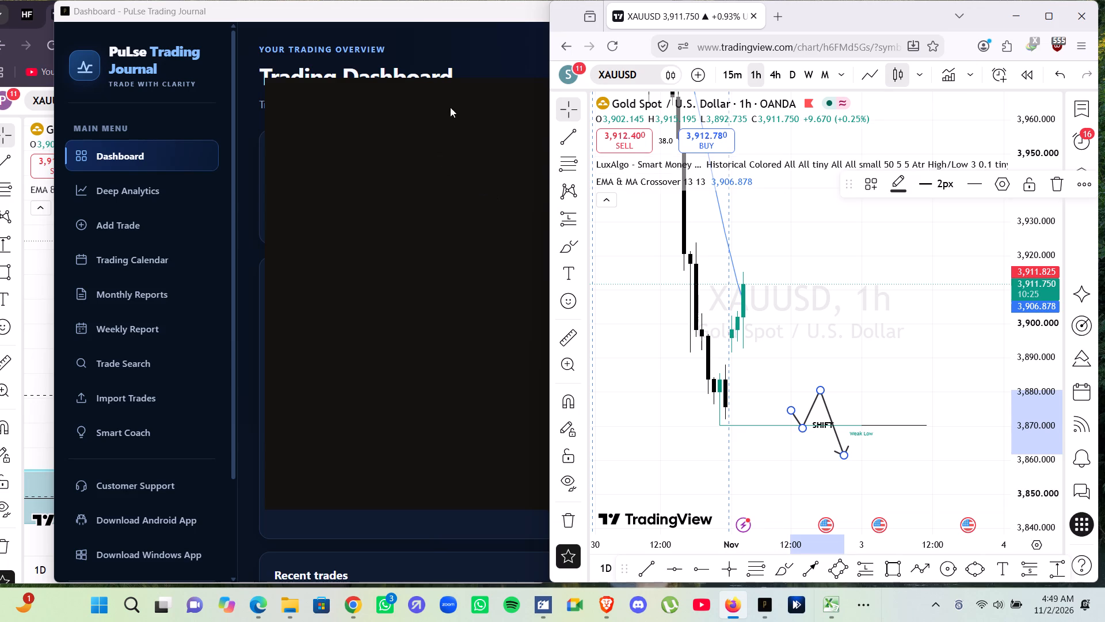
pyautogui.click(509, 35)
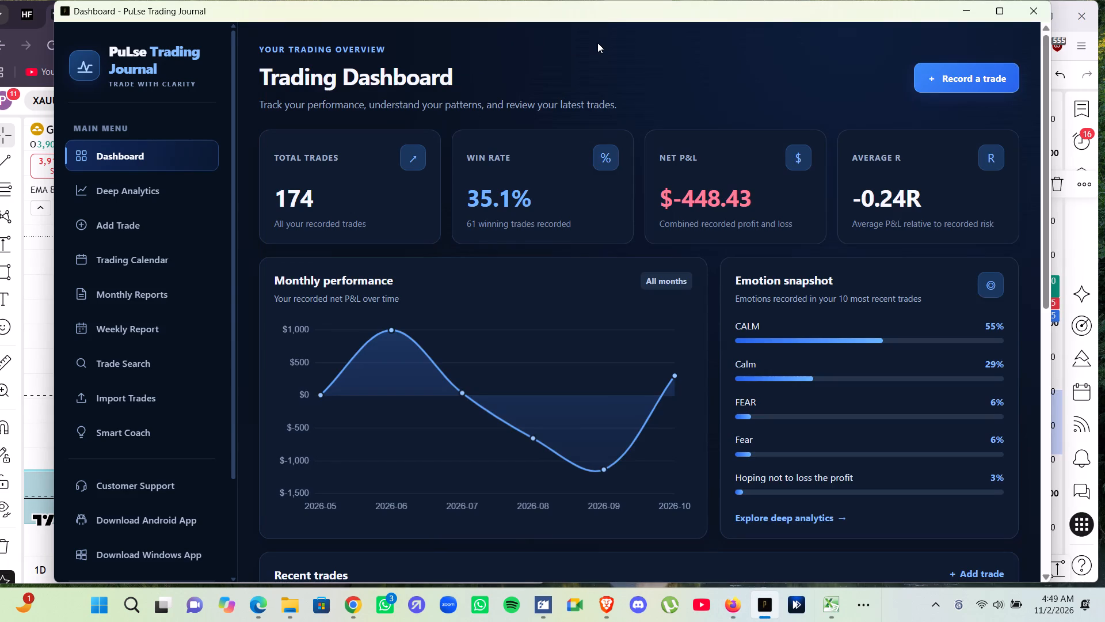
pyautogui.click(975, 11)
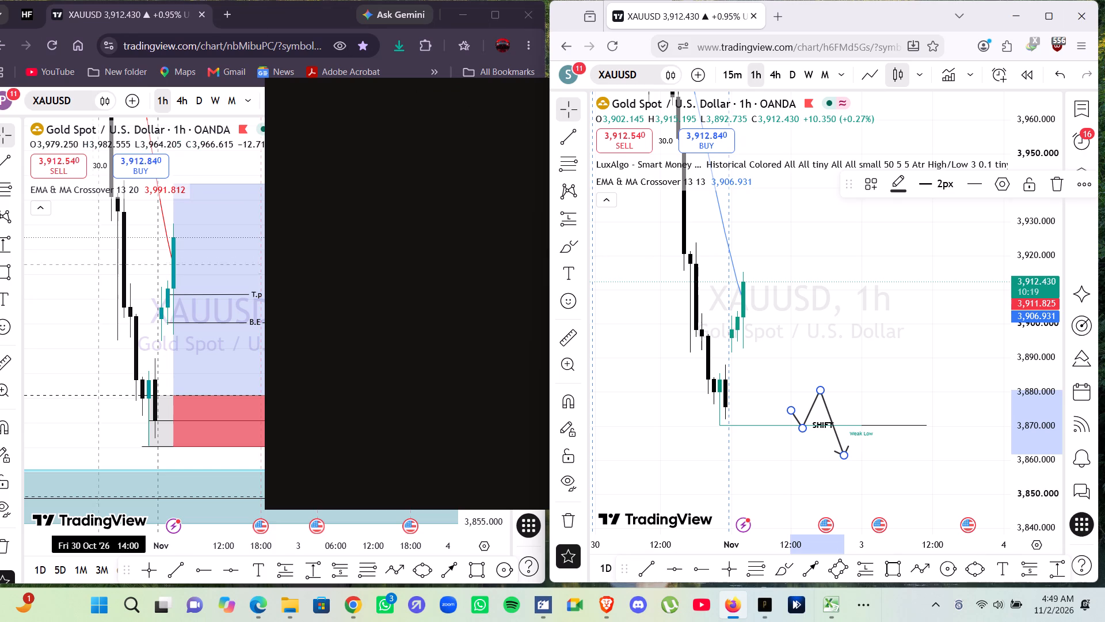
# Examine the long position with its T.p and B.E levels on Chrome's hourly XAUUSD chart.
pyautogui.click(73, 263)
pyautogui.moveTo(378, 210); pyautogui.dragTo(407, 237)
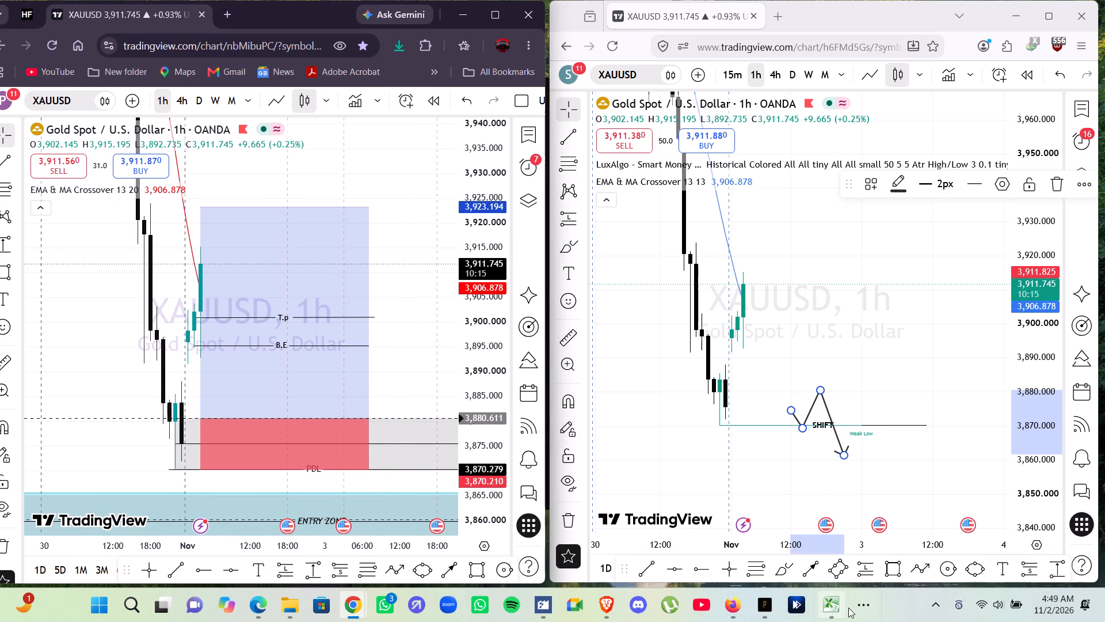
# Show the additional running apps hidden in the taskbar overflow.
pyautogui.click(864, 603)
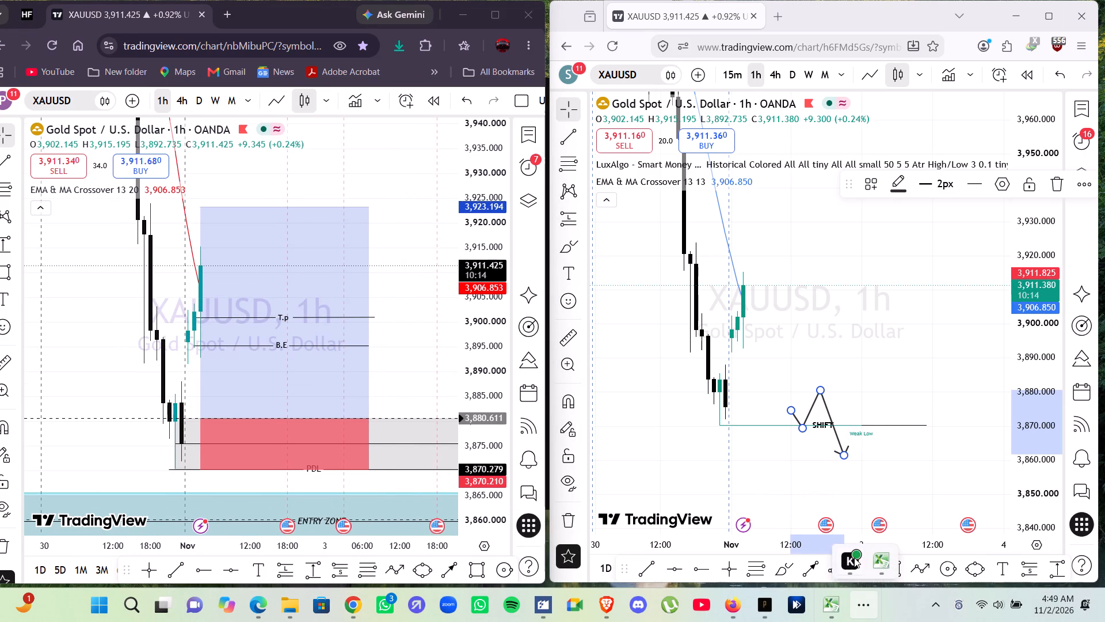